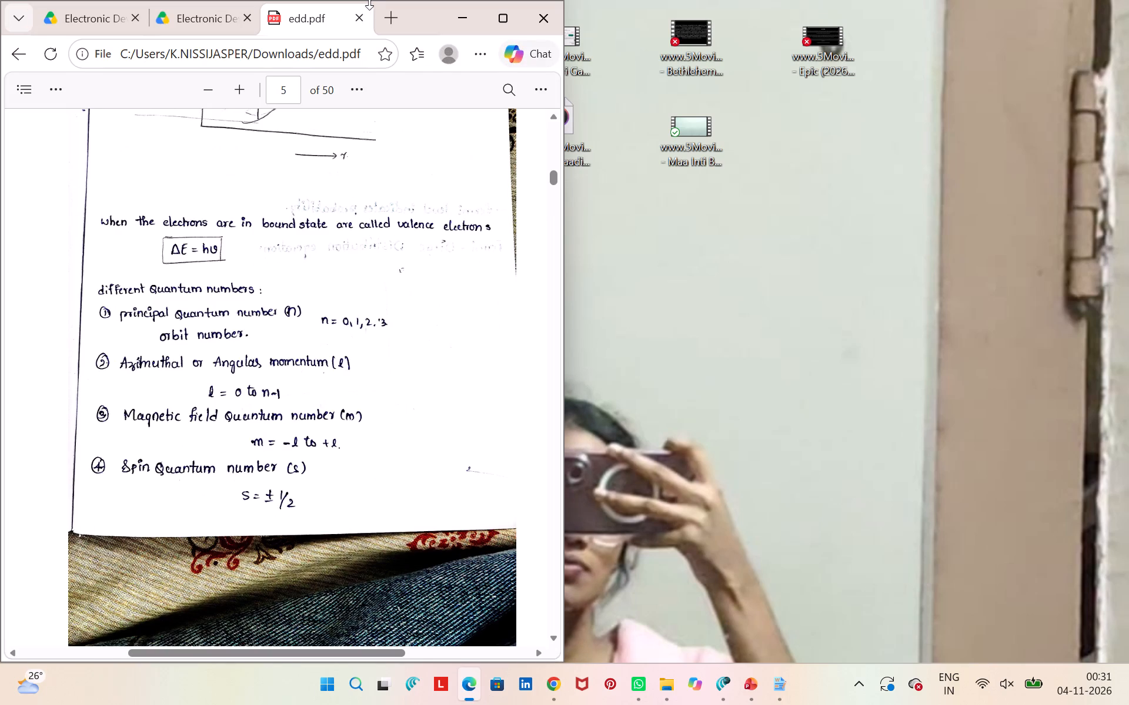
left_click(177, 16)
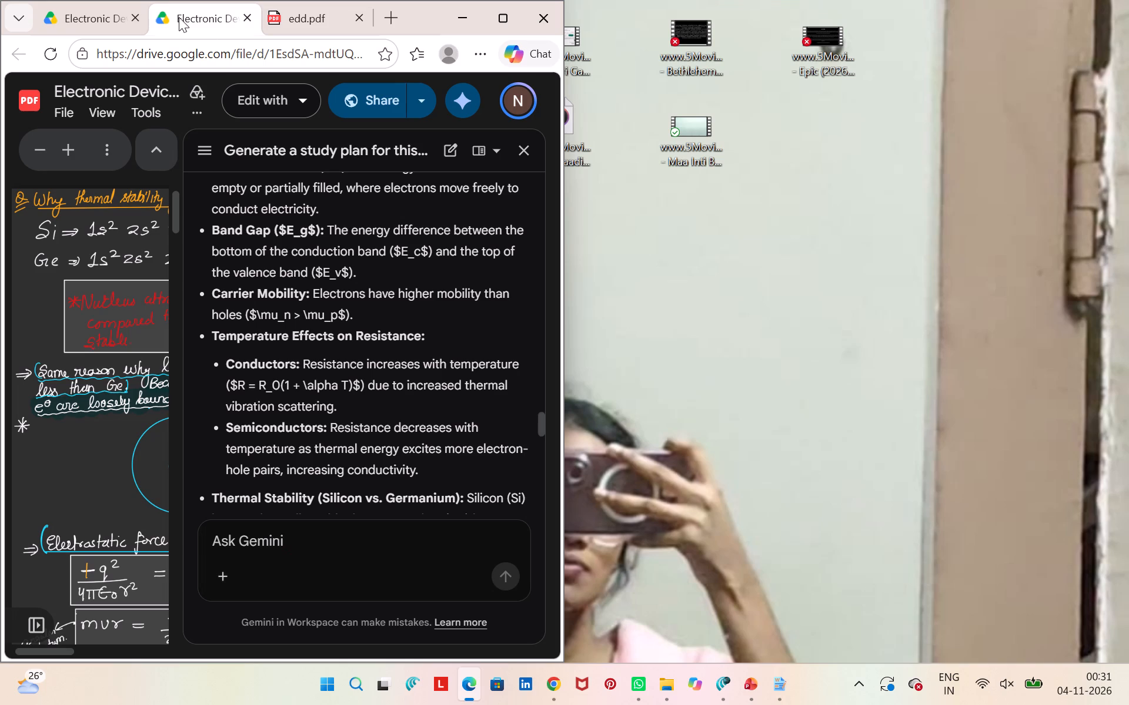
left_click(405, 352)
left_click(428, 344)
key("Down")
left_click(498, 23)
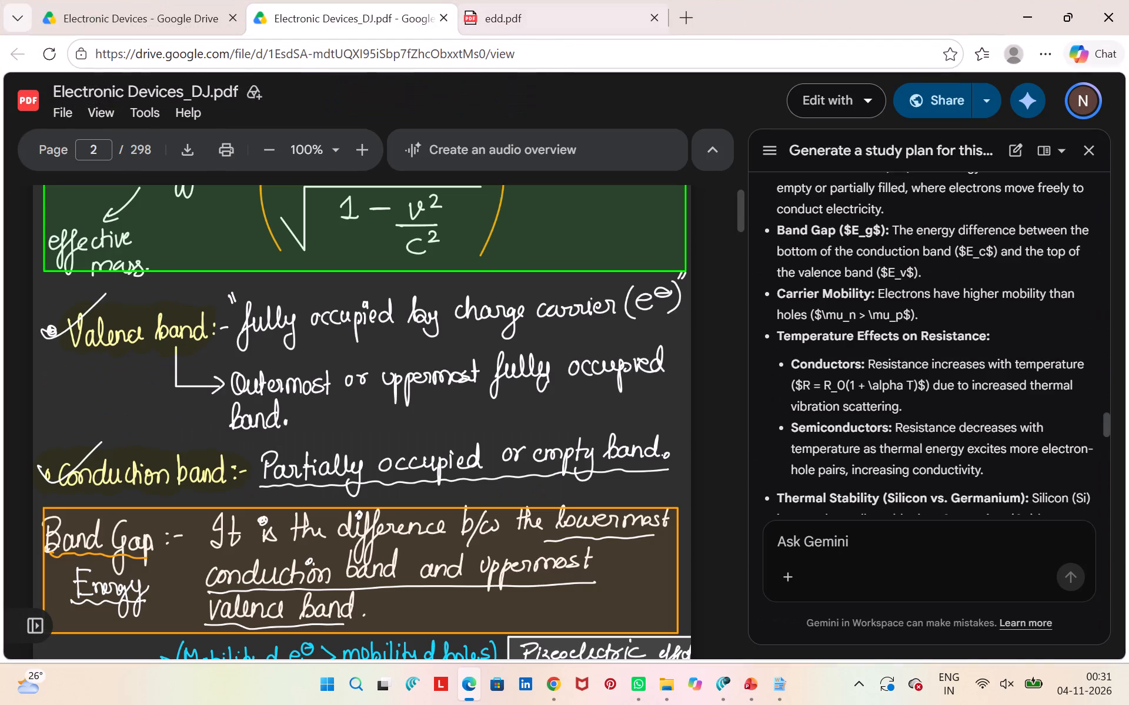
left_click(783, 365)
key("Down")
key("Down")
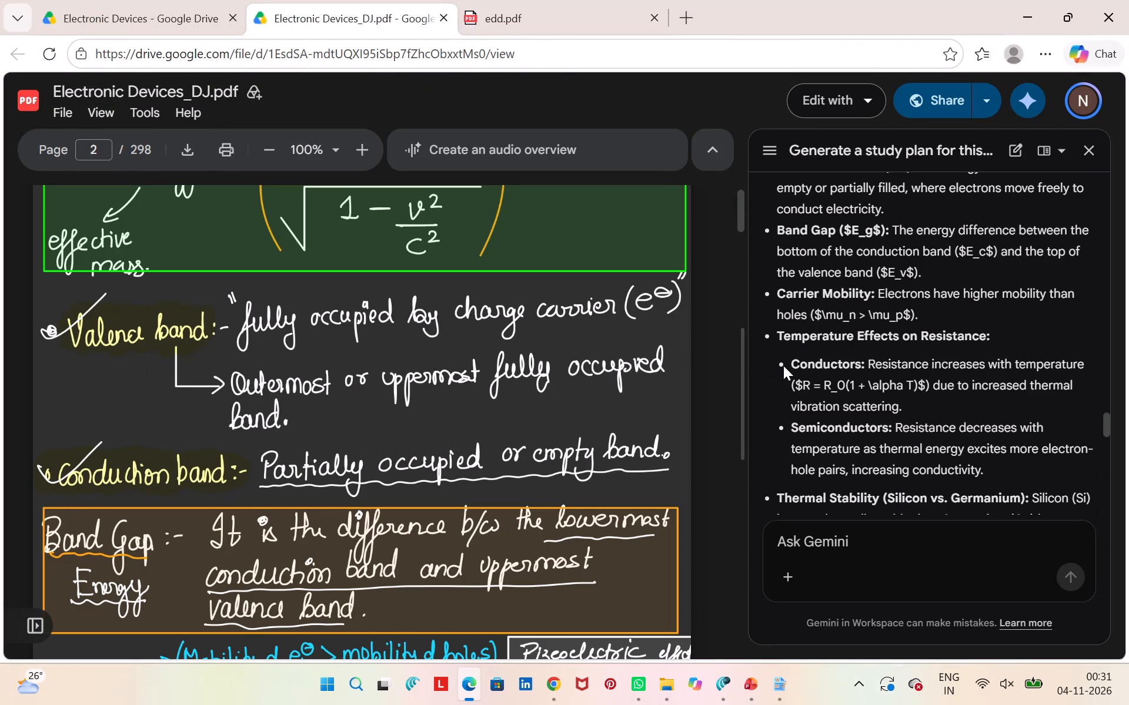
left_click(1038, 234)
left_click_drag(1038, 234, 1084, 387)
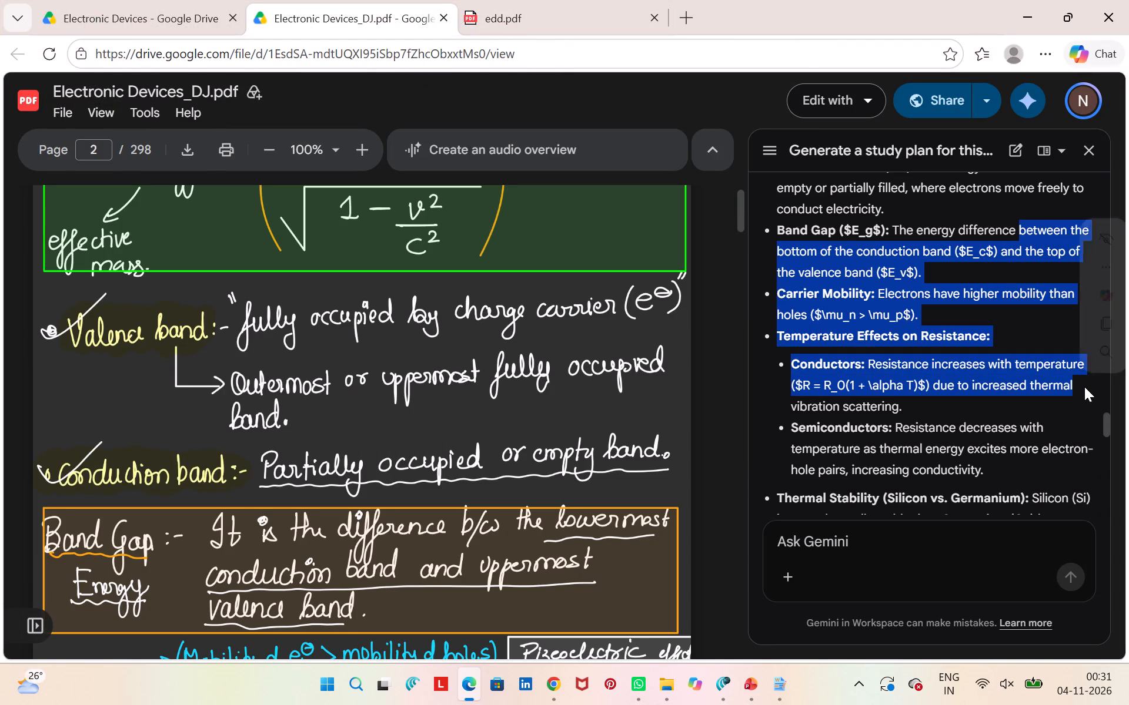
left_click(1084, 387)
left_click(1063, 422)
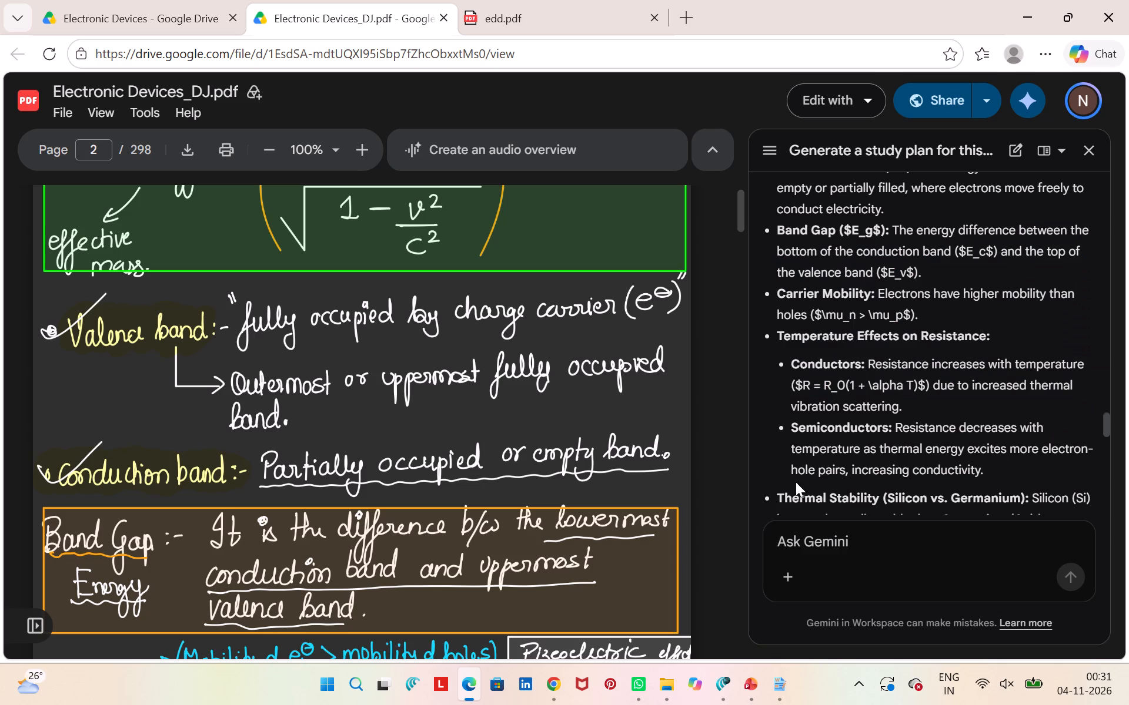
left_click(1018, 0)
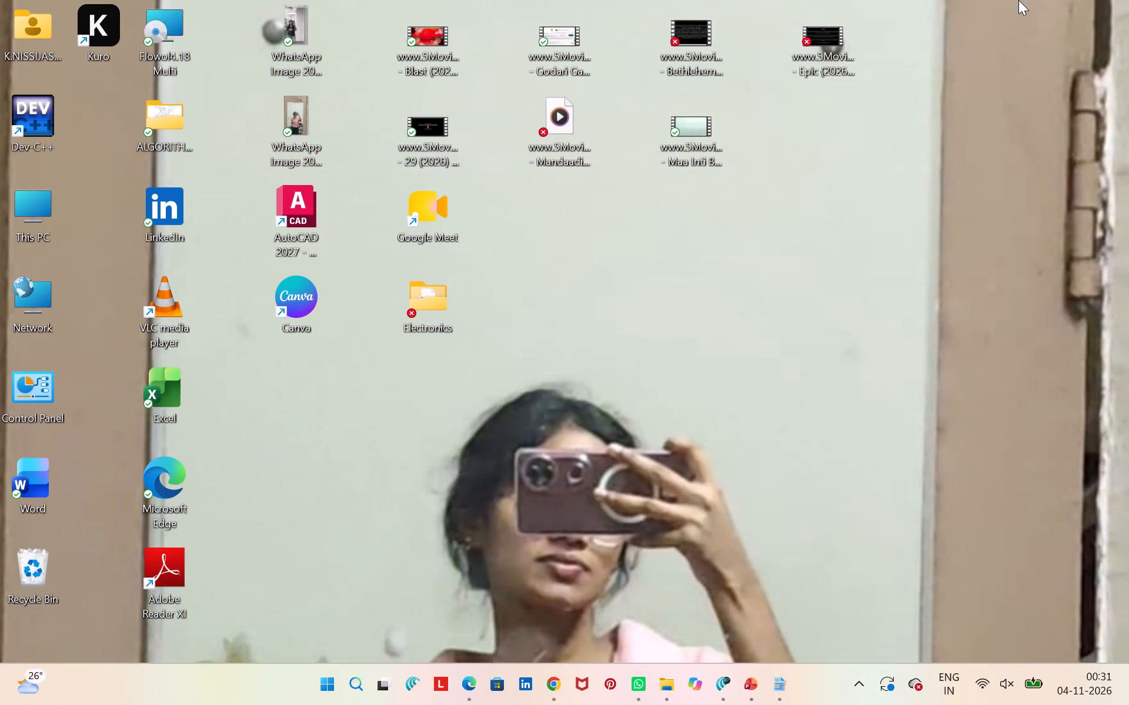
Open Canva and create a new blank Whiteboard design.
triple_click(322, 309)
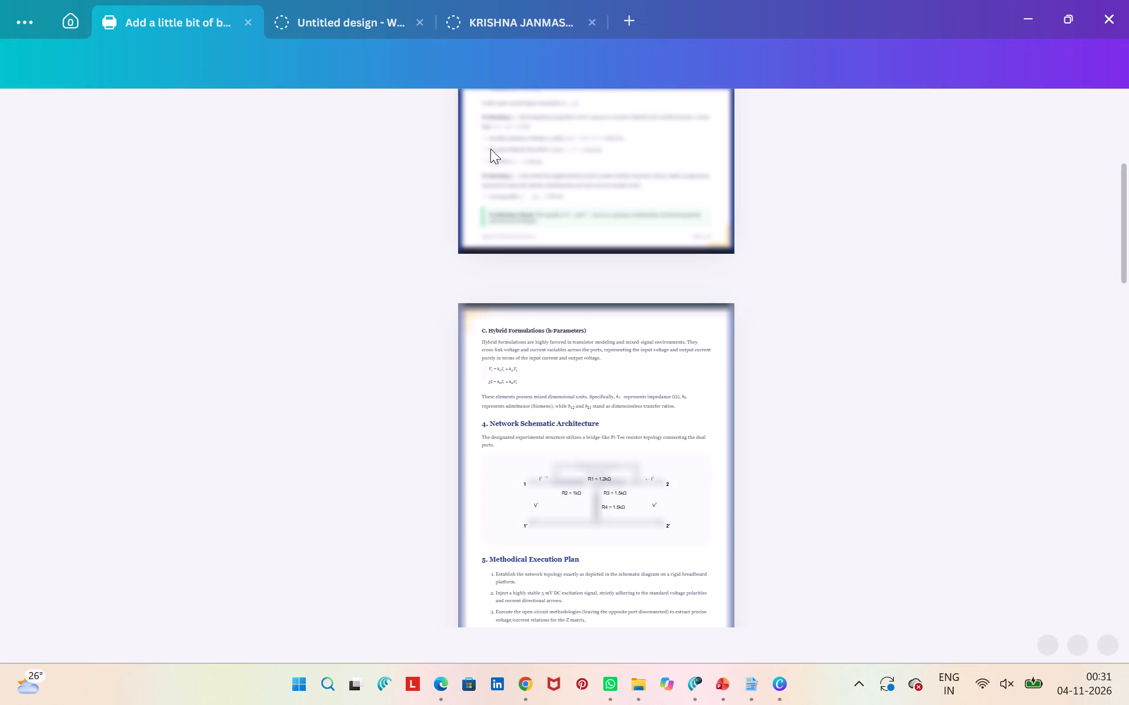
left_click(613, 11)
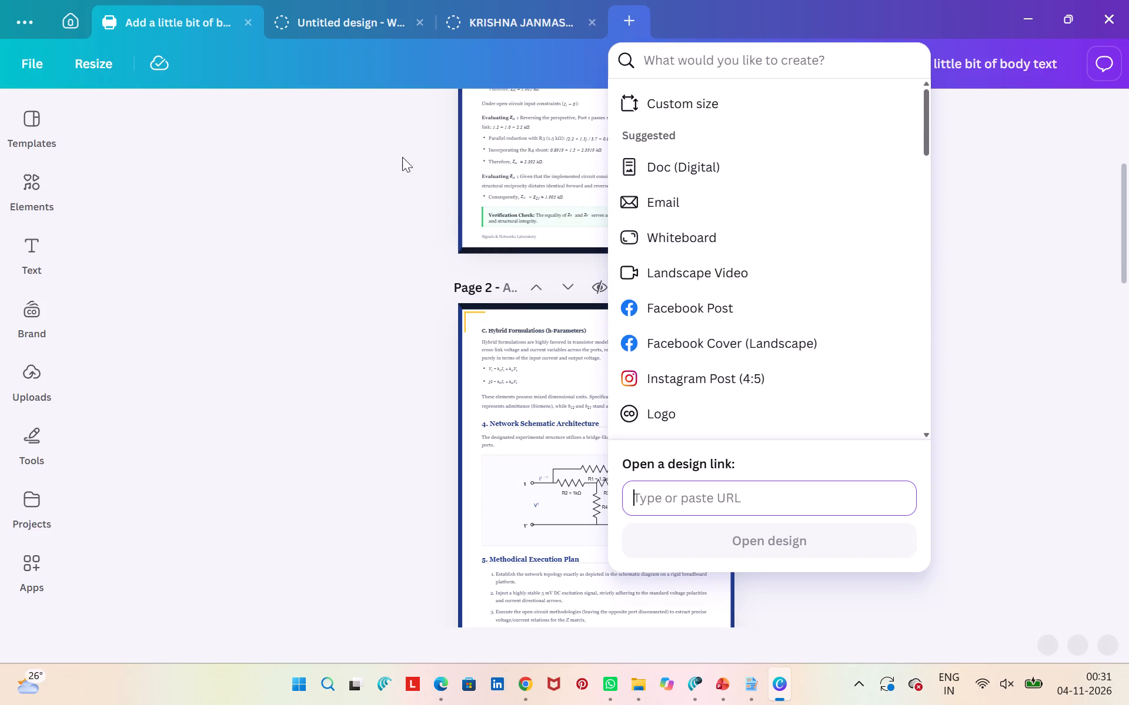
left_click(654, 246)
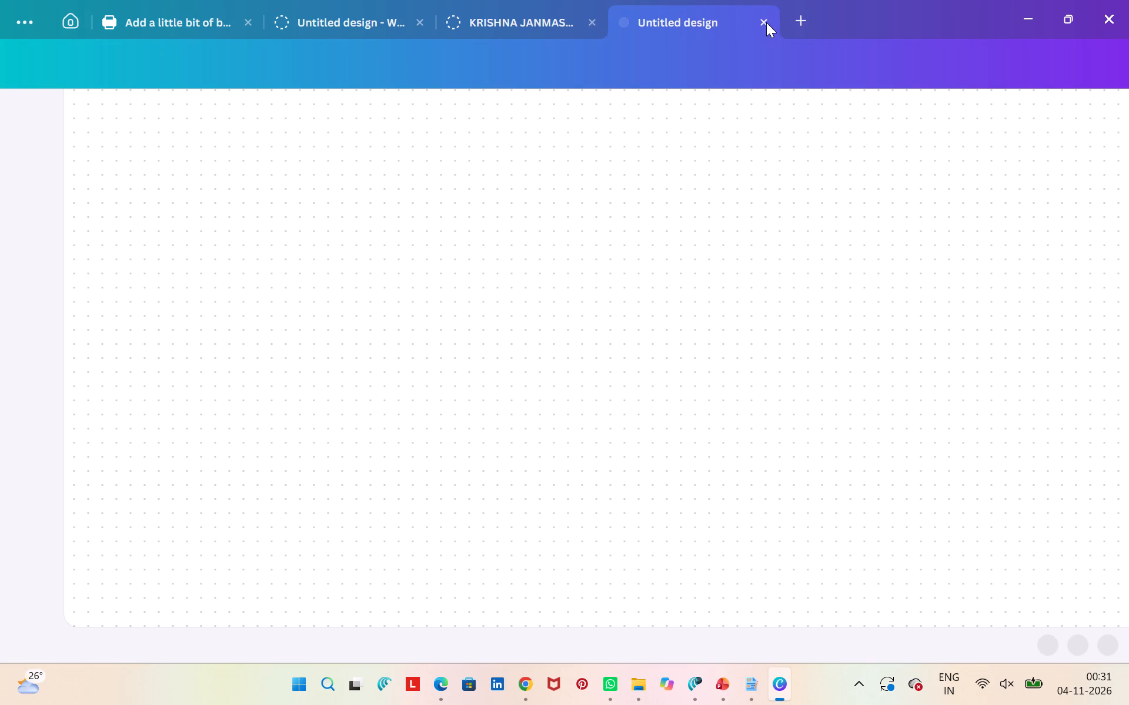
left_click(762, 18)
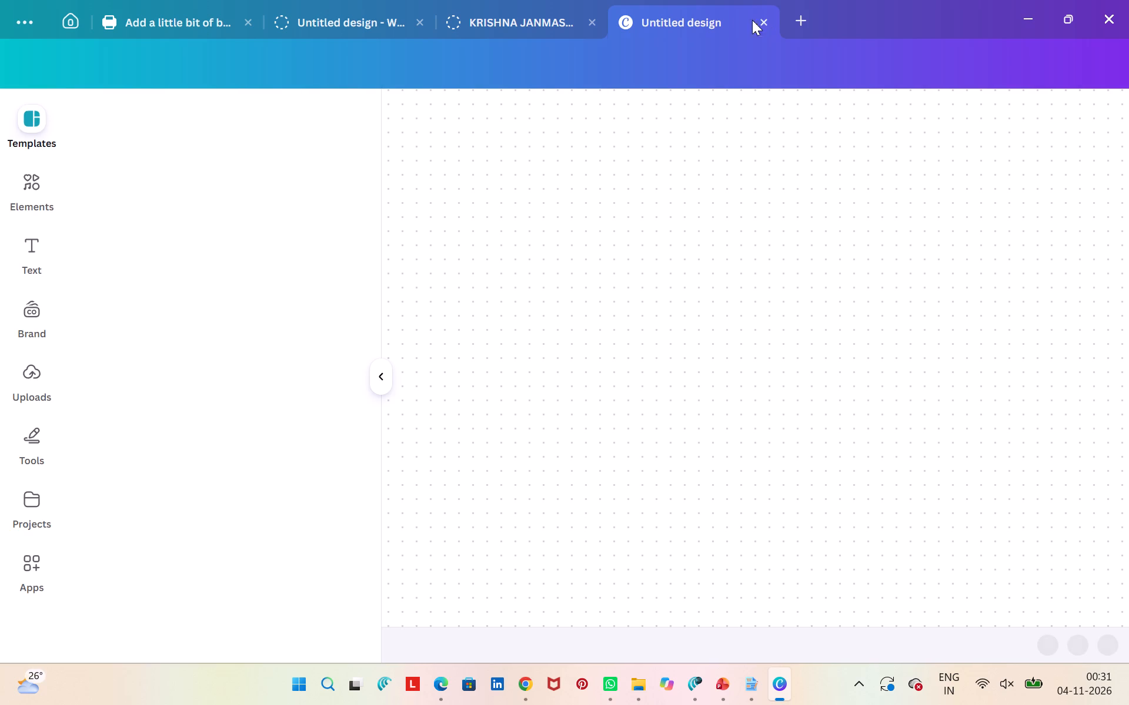
Show the available templates for the new whiteboard.
left_click(25, 142)
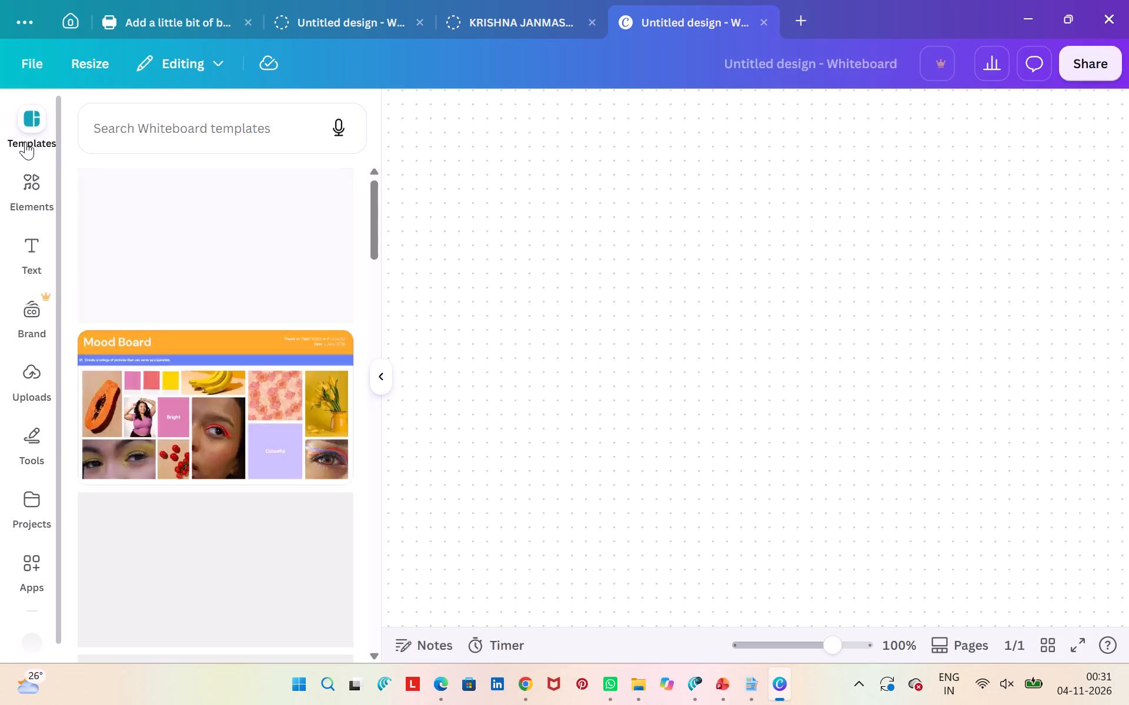
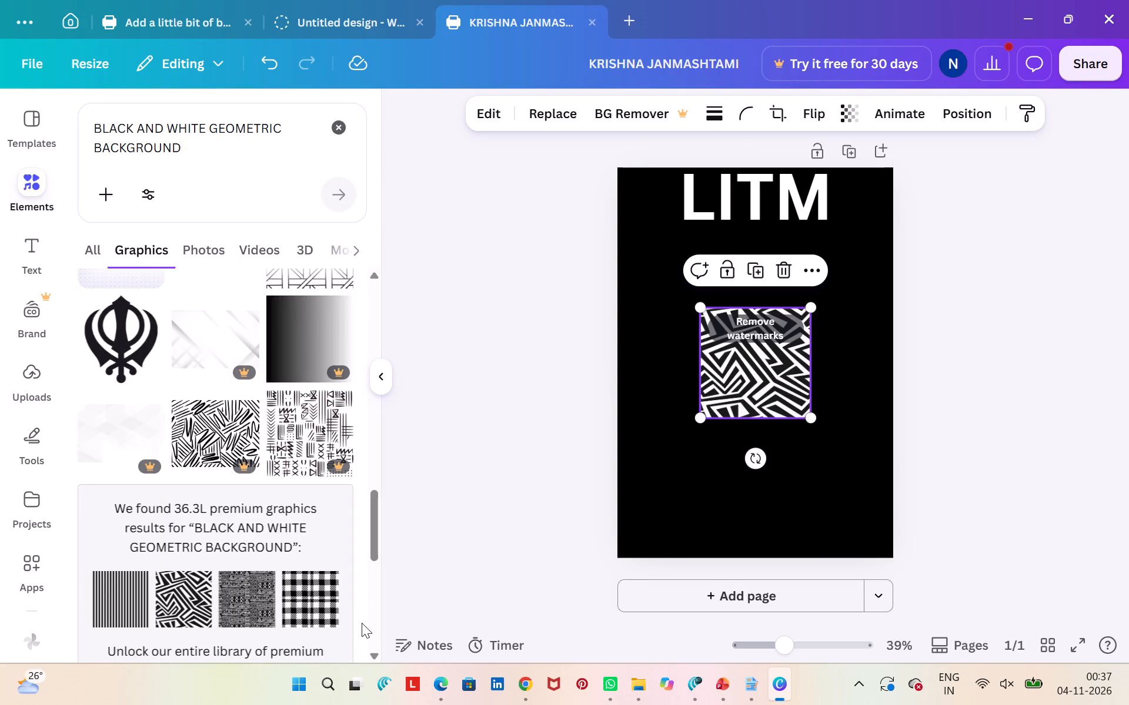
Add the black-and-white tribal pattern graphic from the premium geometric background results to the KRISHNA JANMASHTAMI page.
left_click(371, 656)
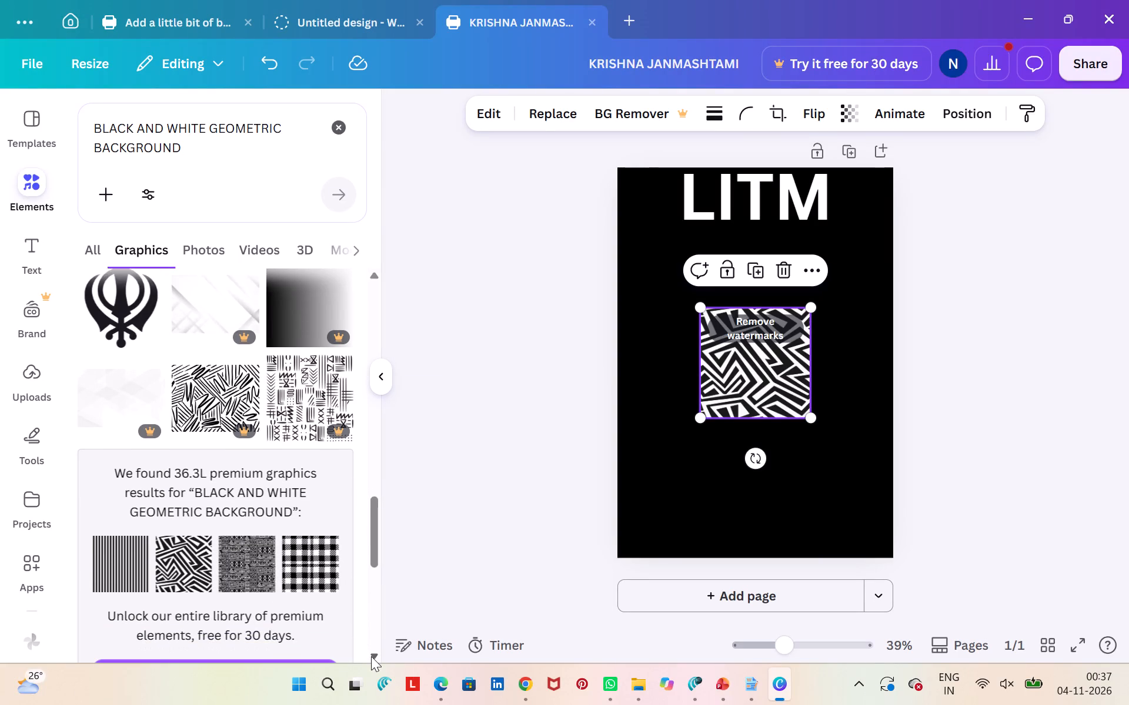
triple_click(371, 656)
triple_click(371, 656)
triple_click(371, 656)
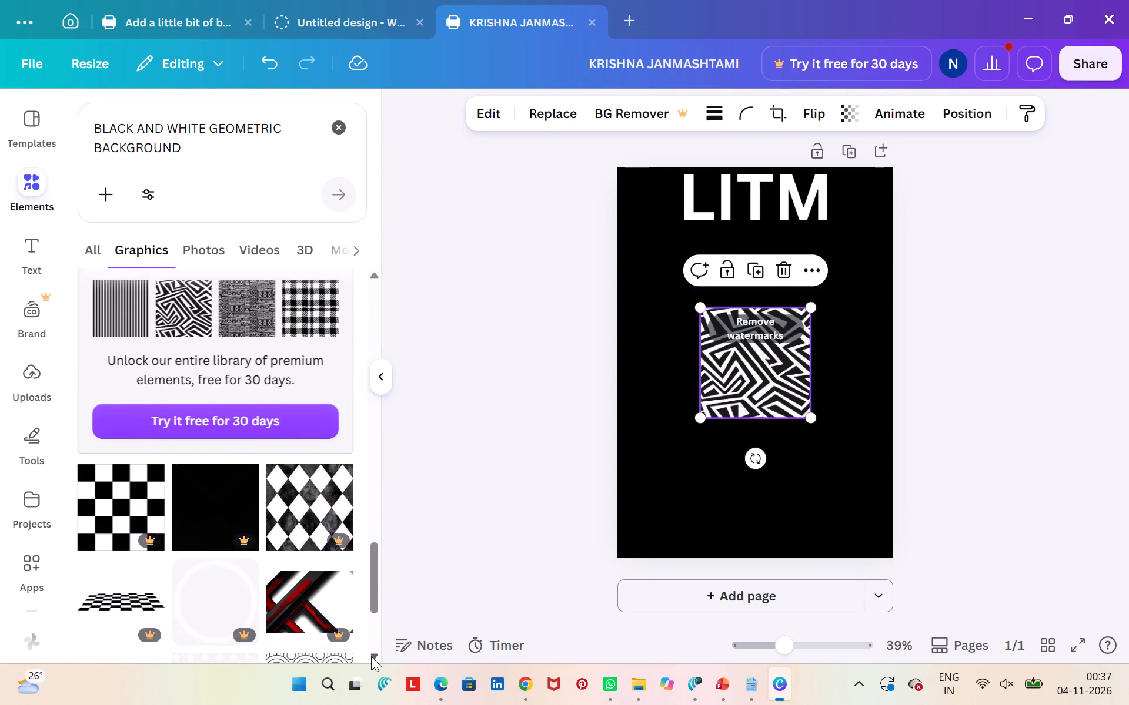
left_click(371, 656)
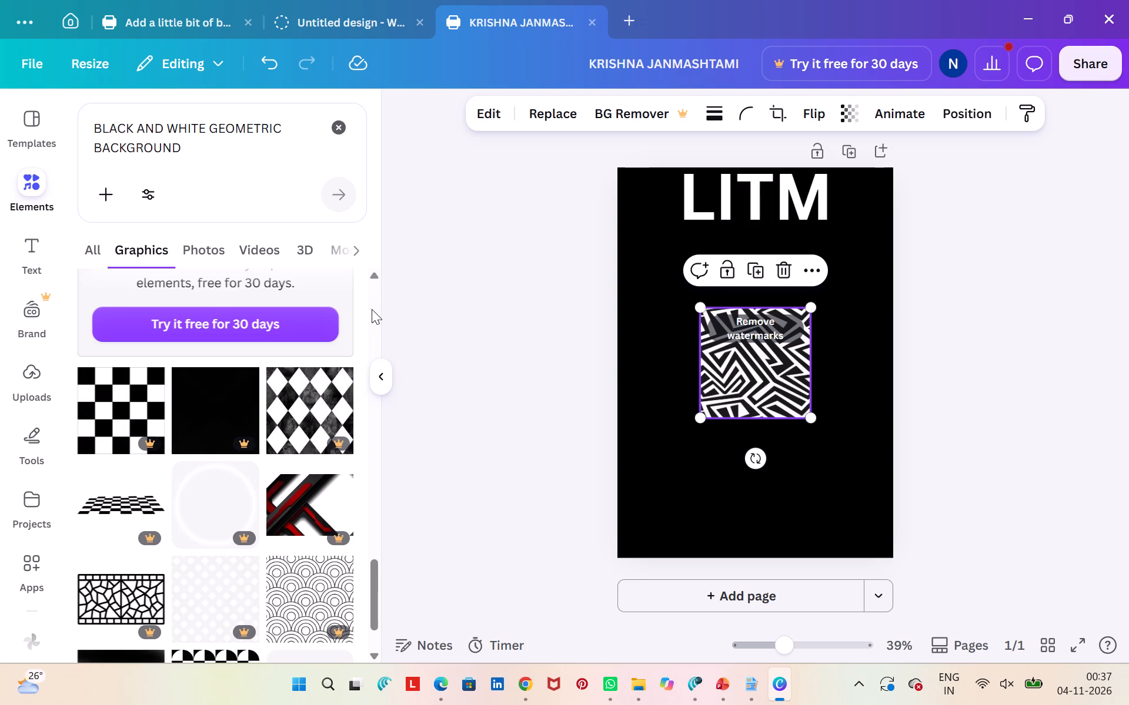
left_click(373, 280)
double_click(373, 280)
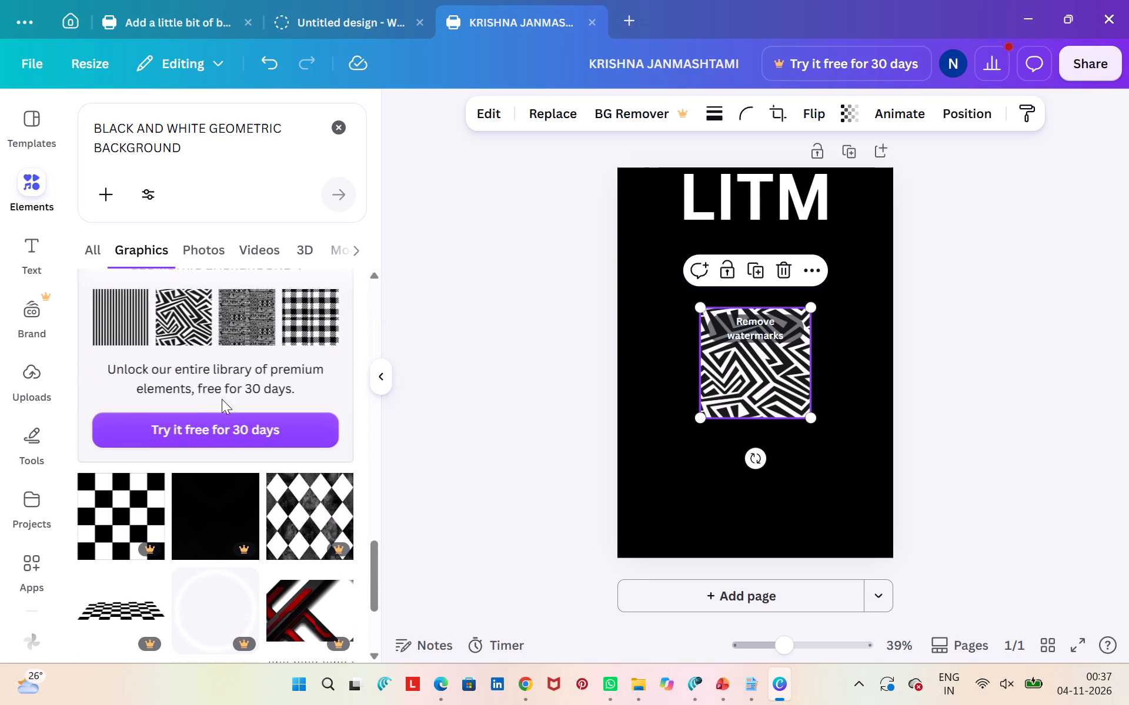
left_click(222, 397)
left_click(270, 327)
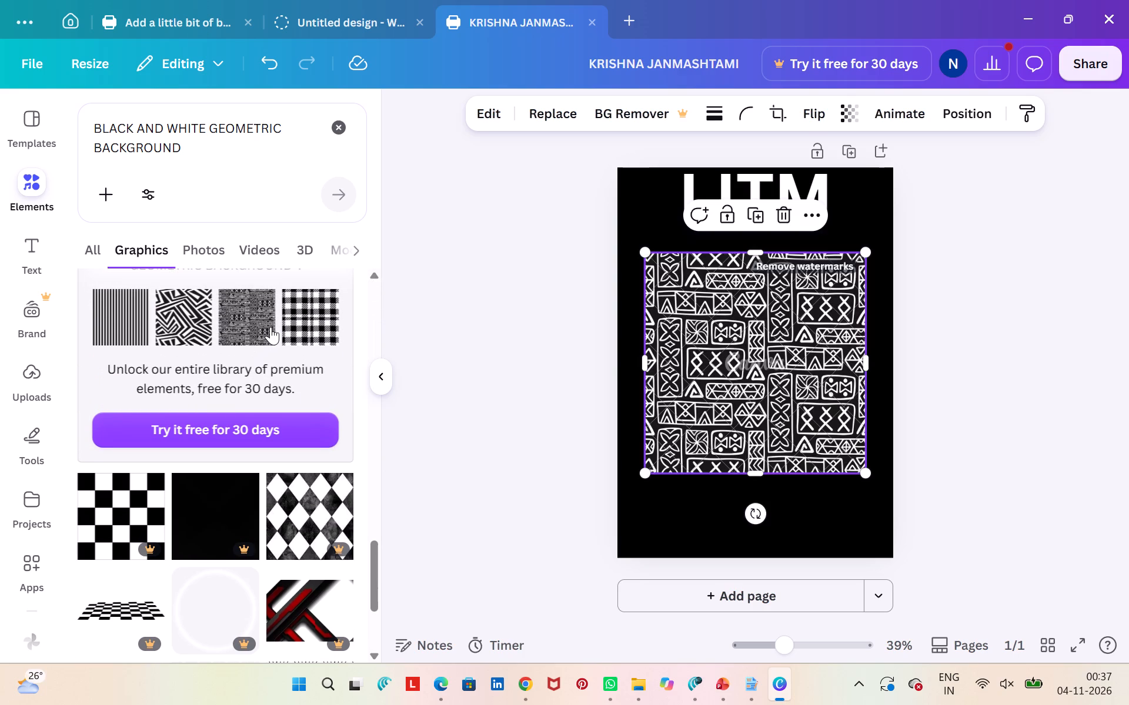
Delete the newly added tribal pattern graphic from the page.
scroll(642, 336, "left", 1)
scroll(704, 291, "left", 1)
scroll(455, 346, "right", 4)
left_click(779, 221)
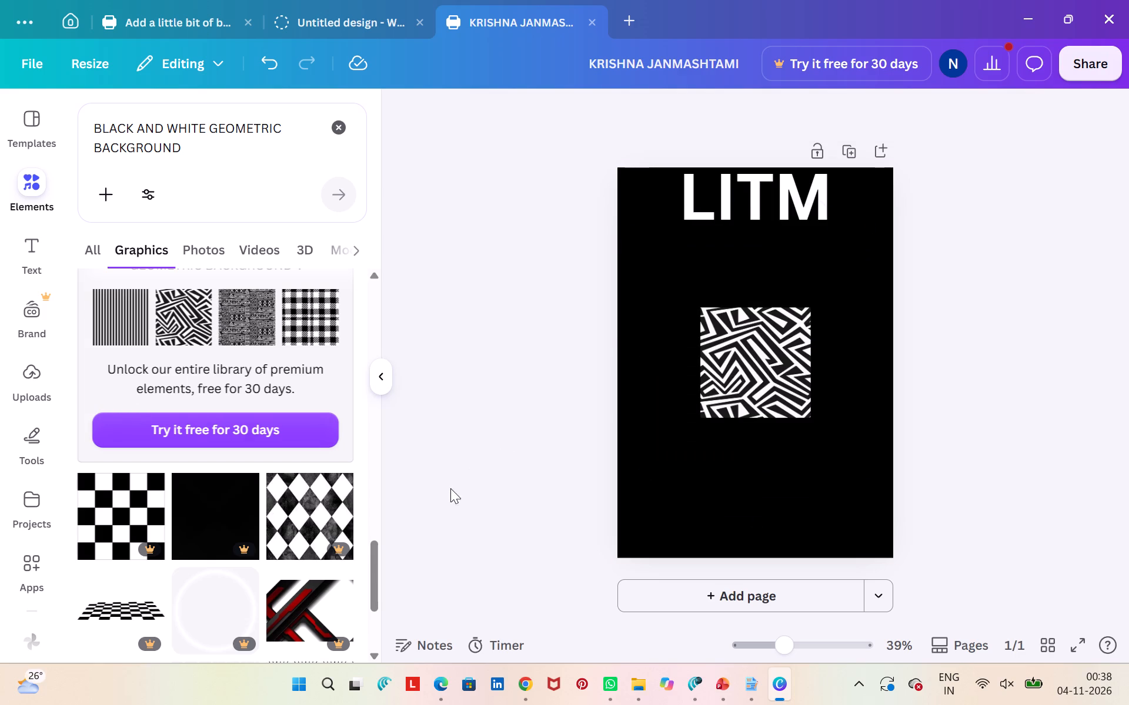
Browse further through the black and white geometric background graphics for a suitable pattern.
left_click(375, 627)
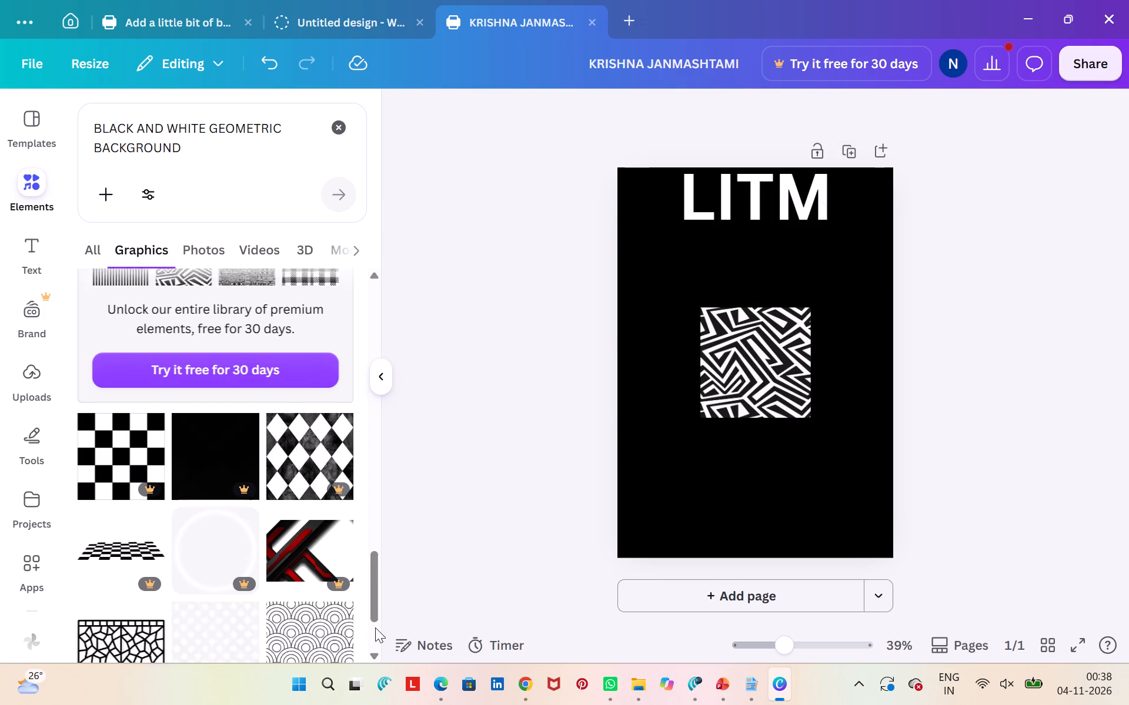
left_click(375, 627)
left_click_drag(375, 627, 383, 554)
left_click_drag(383, 554, 375, 560)
left_click(375, 560)
left_click(375, 560)
left_click_drag(375, 560, 375, 542)
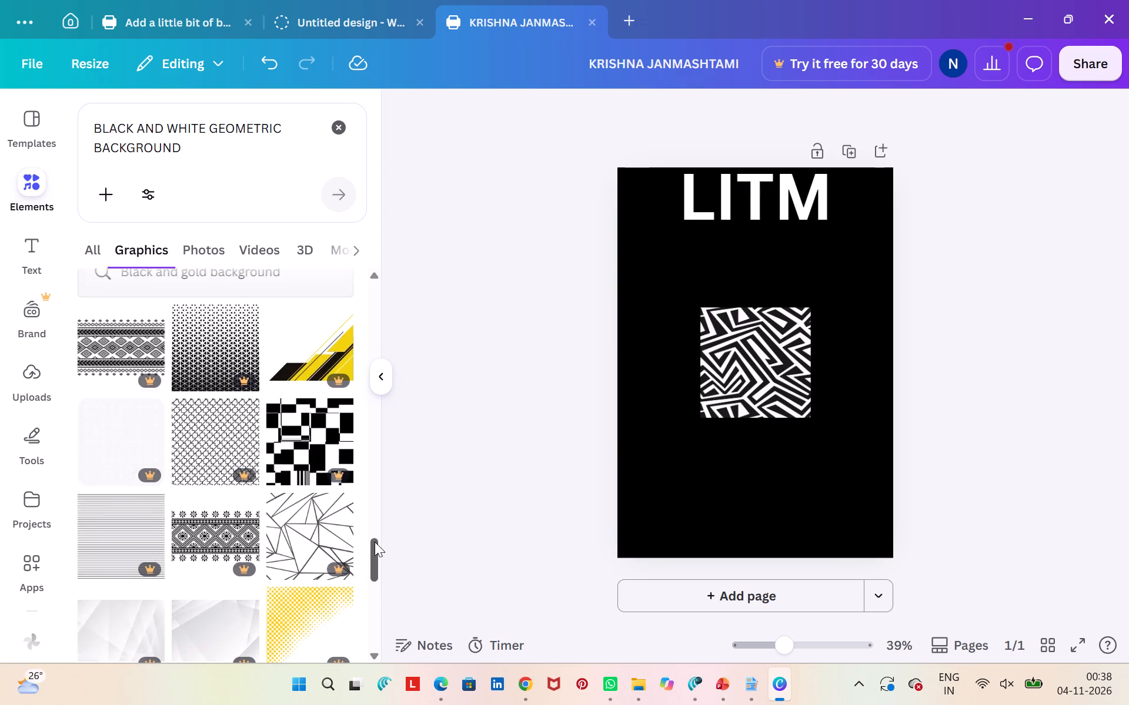
left_click_drag(375, 542, 375, 467)
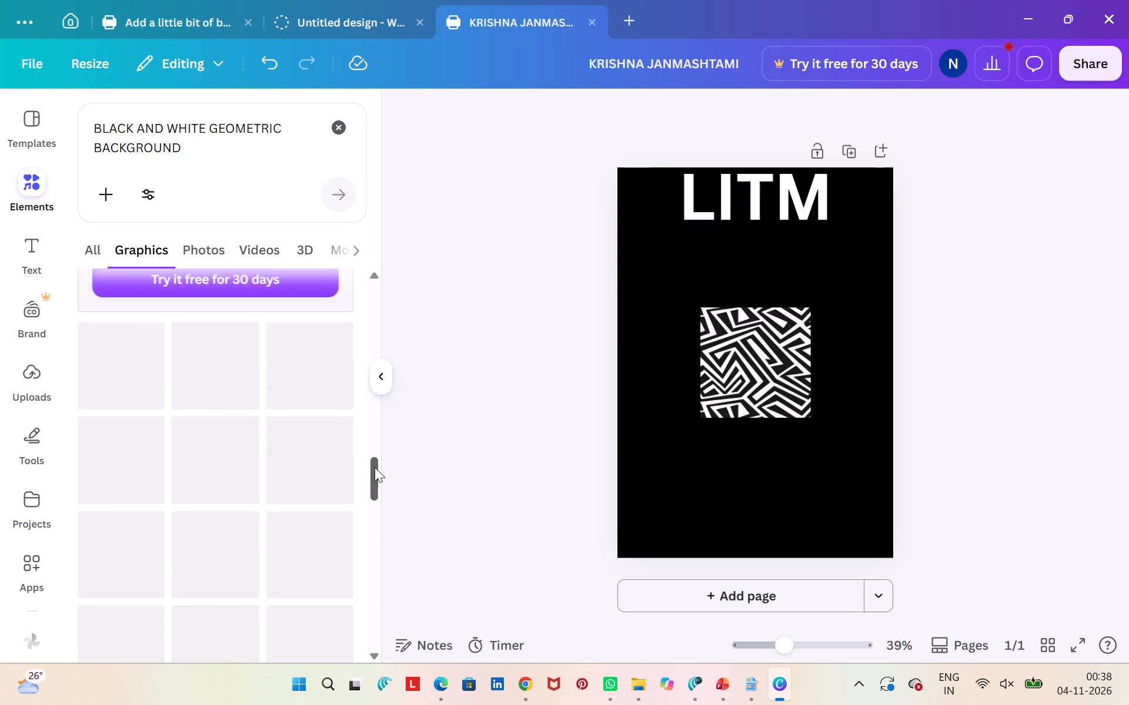
left_click_drag(375, 467, 372, 498)
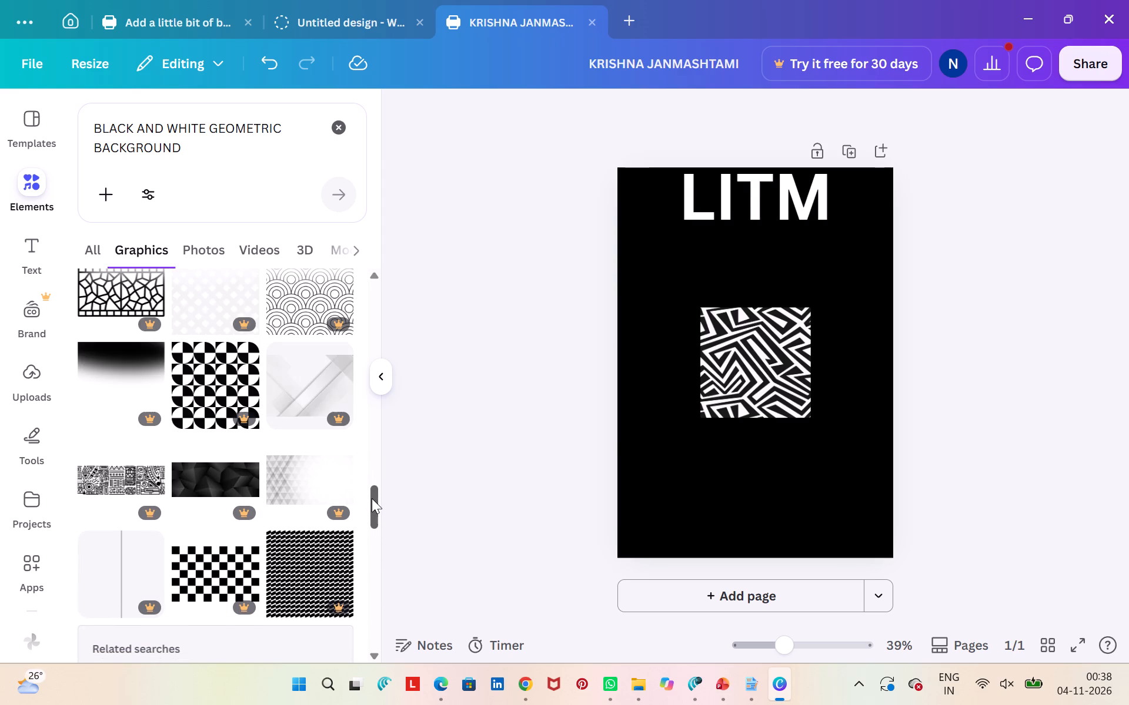
left_click_drag(372, 498, 360, 531)
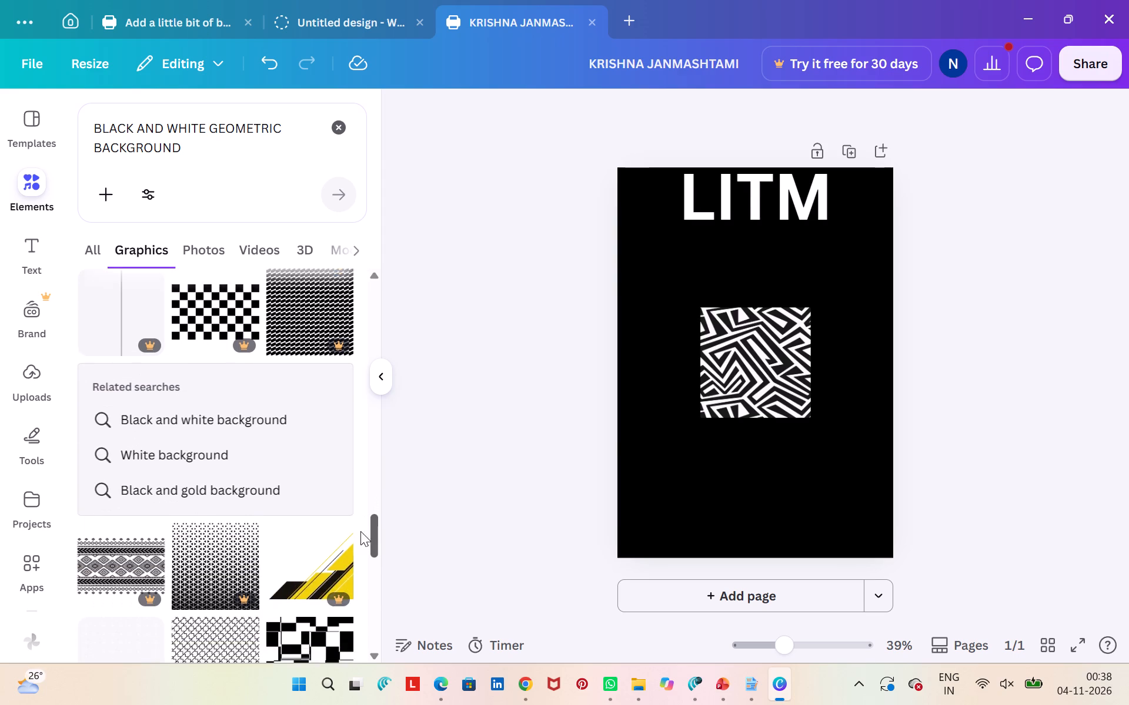
left_click_drag(360, 531, 343, 597)
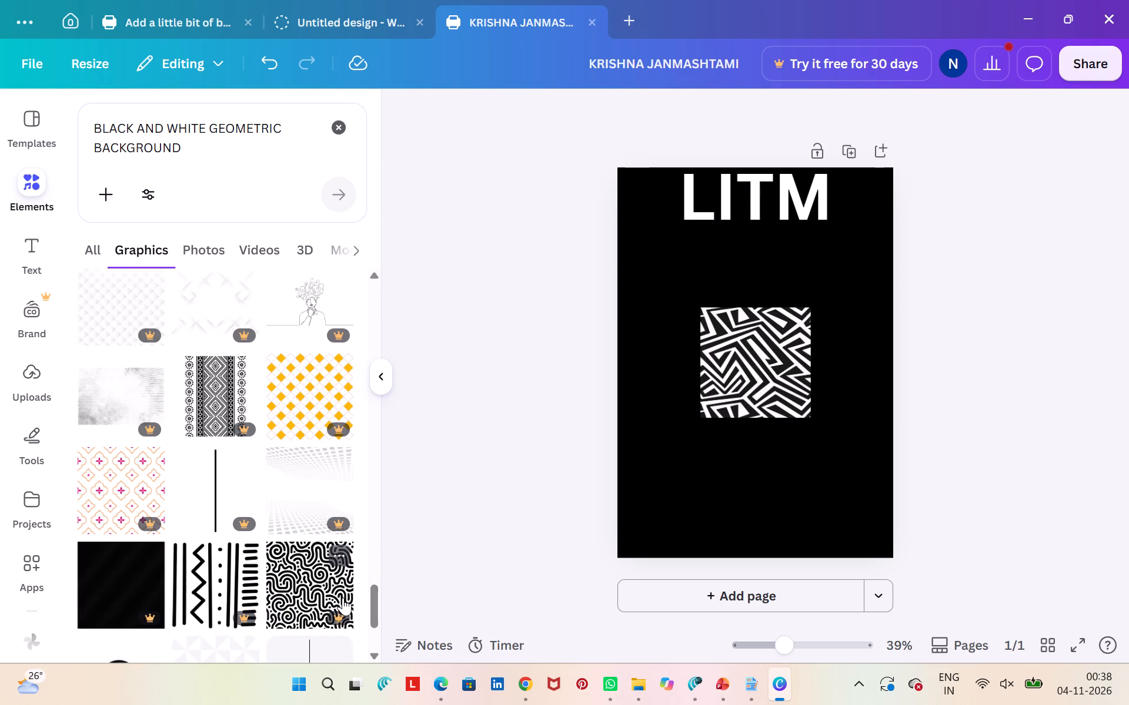
left_click_drag(370, 595, 371, 632)
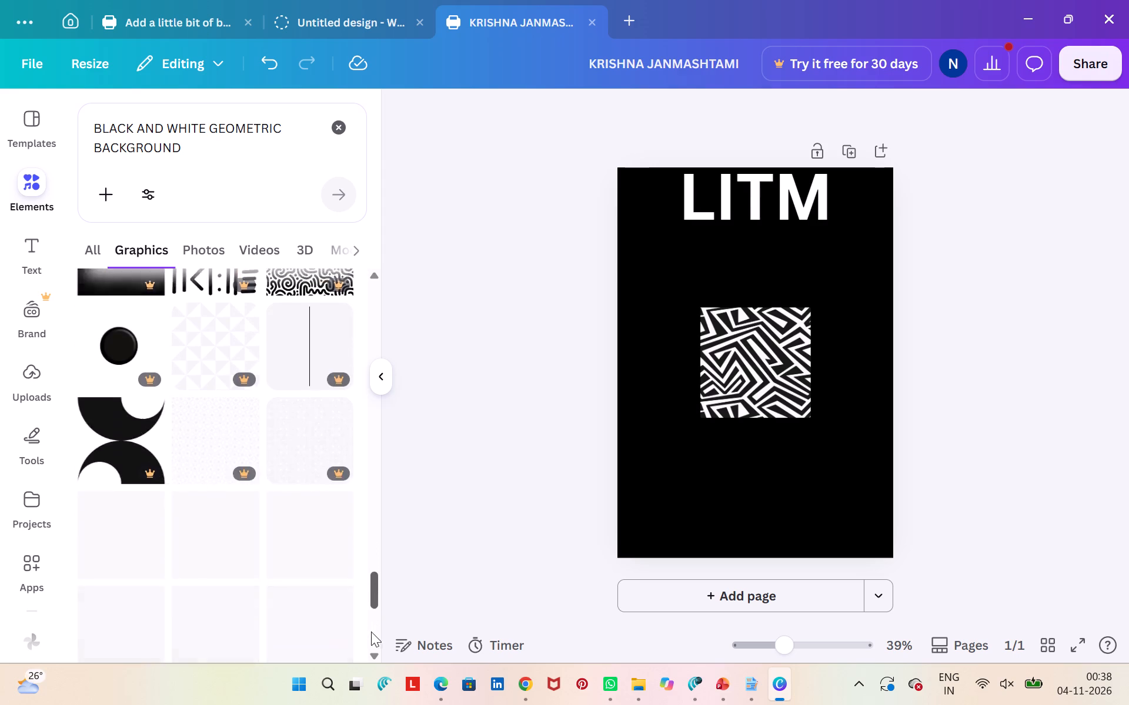
left_click_drag(371, 632, 366, 658)
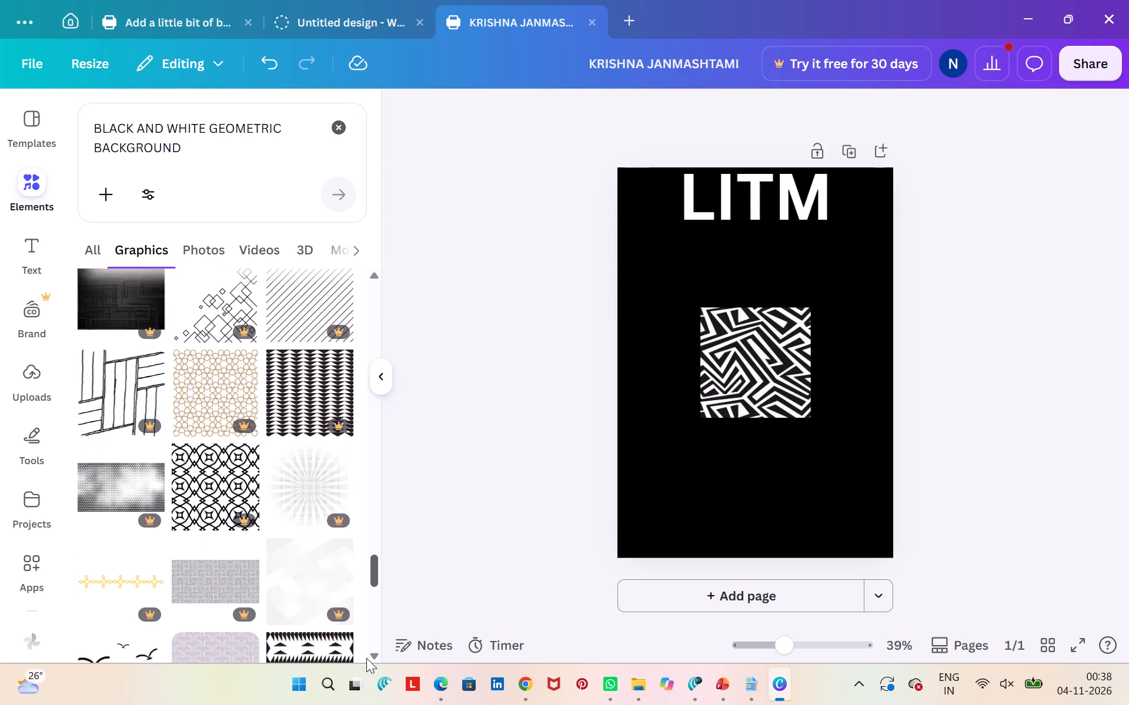
left_click_drag(366, 658, 346, 704)
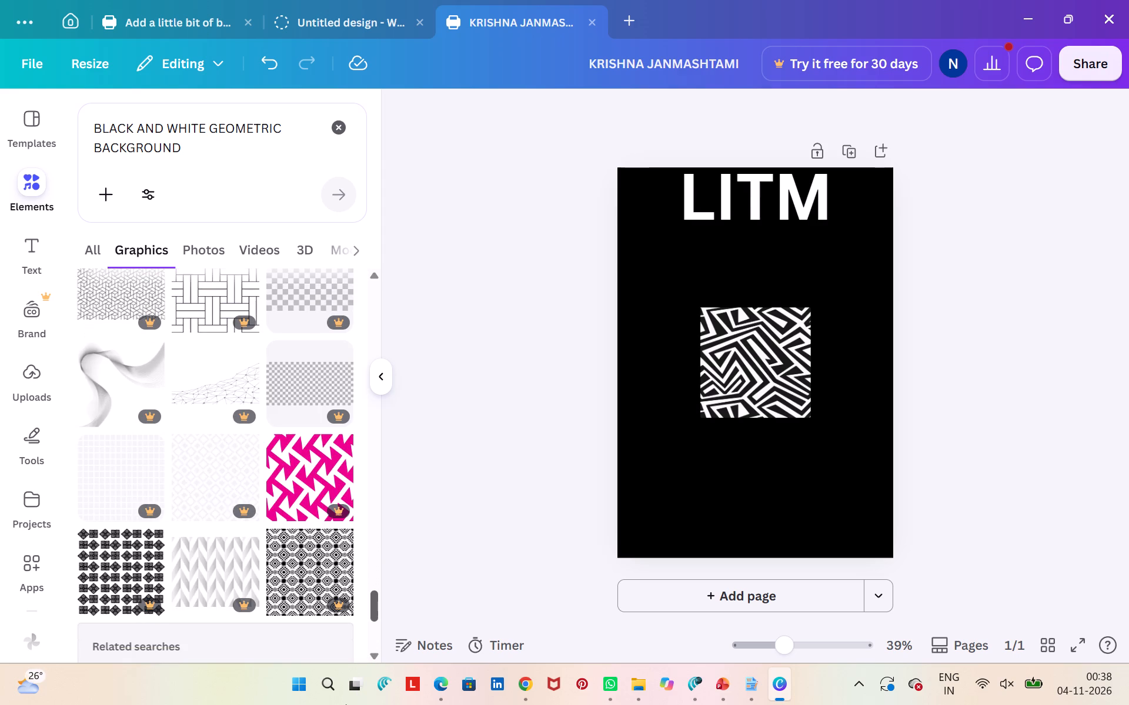
left_click_drag(346, 704, 339, 704)
left_click_drag(385, 617, 369, 621)
left_click_drag(372, 617, 362, 686)
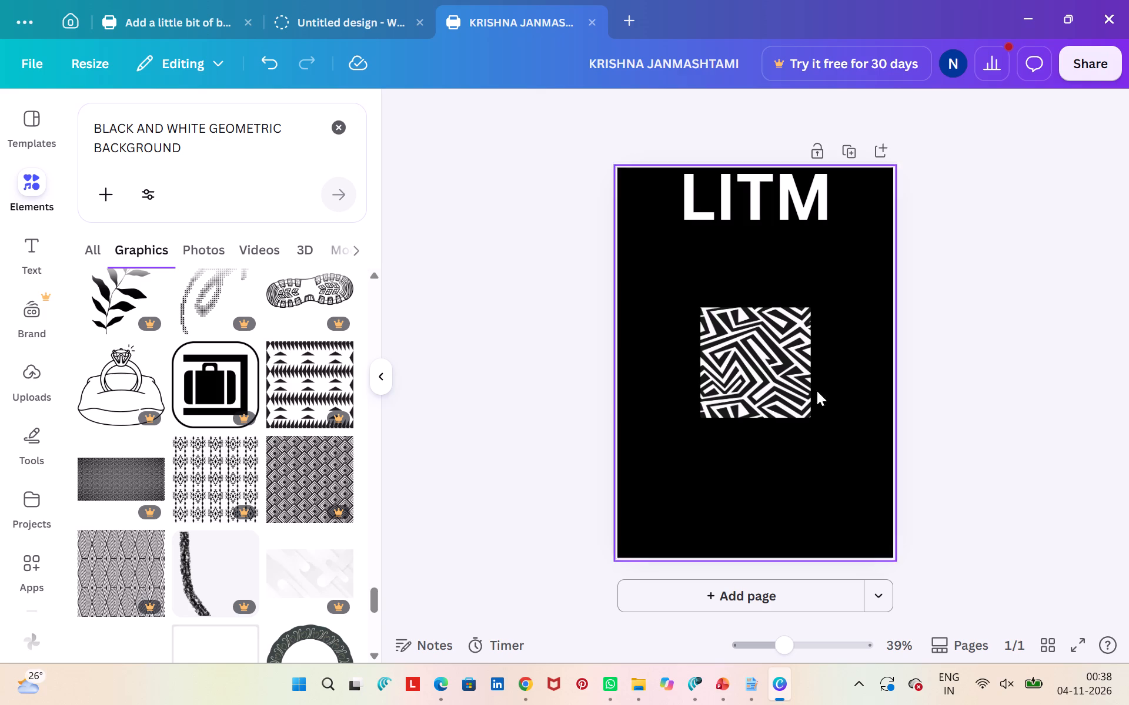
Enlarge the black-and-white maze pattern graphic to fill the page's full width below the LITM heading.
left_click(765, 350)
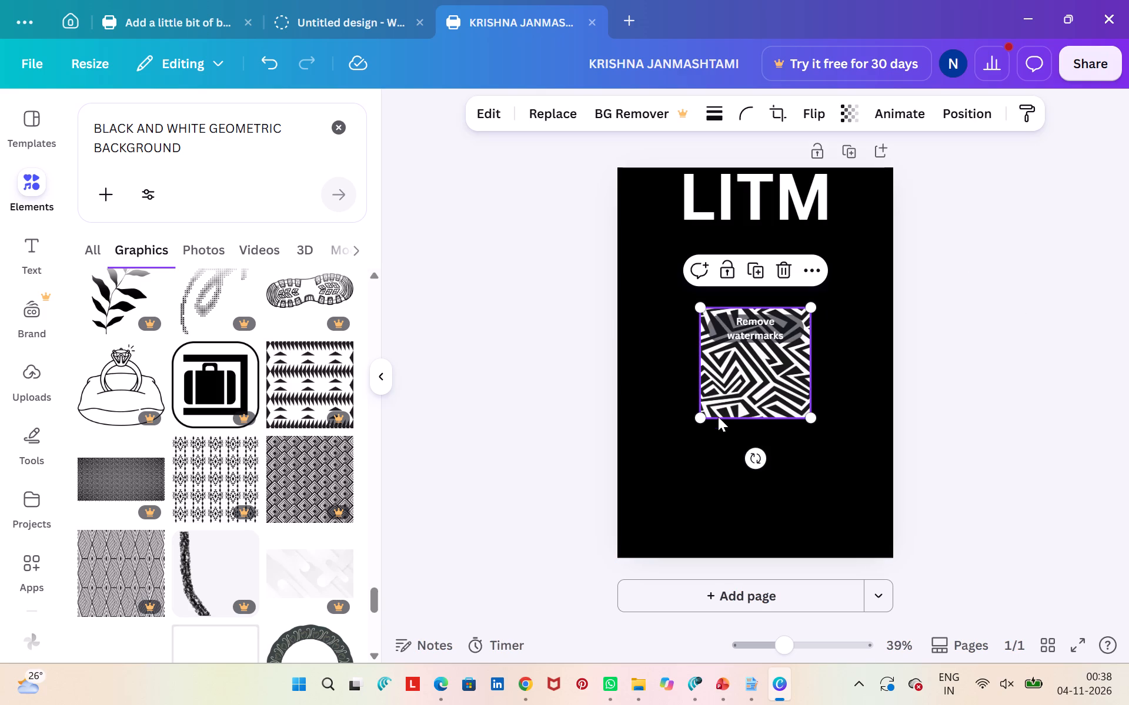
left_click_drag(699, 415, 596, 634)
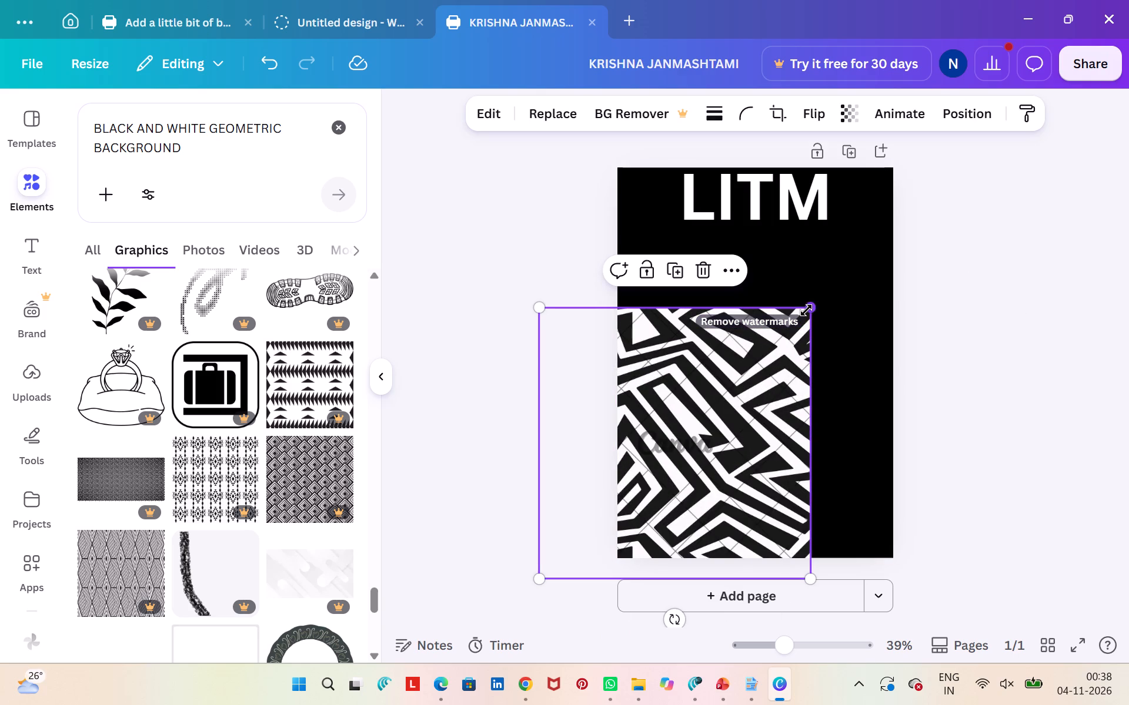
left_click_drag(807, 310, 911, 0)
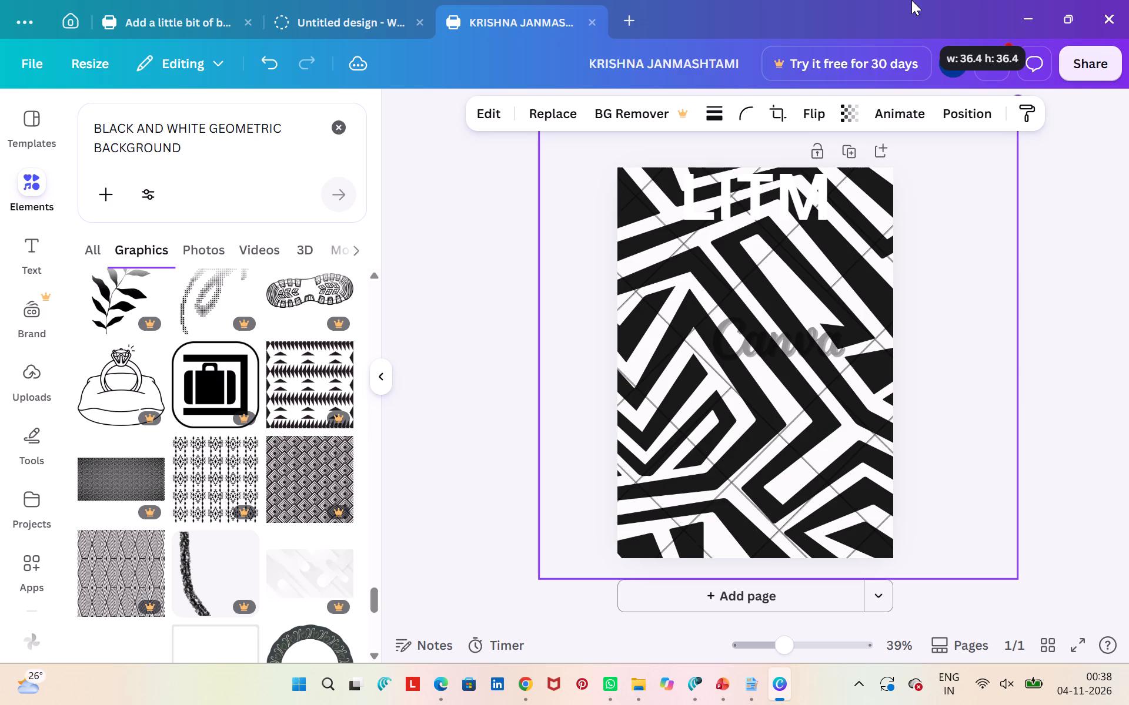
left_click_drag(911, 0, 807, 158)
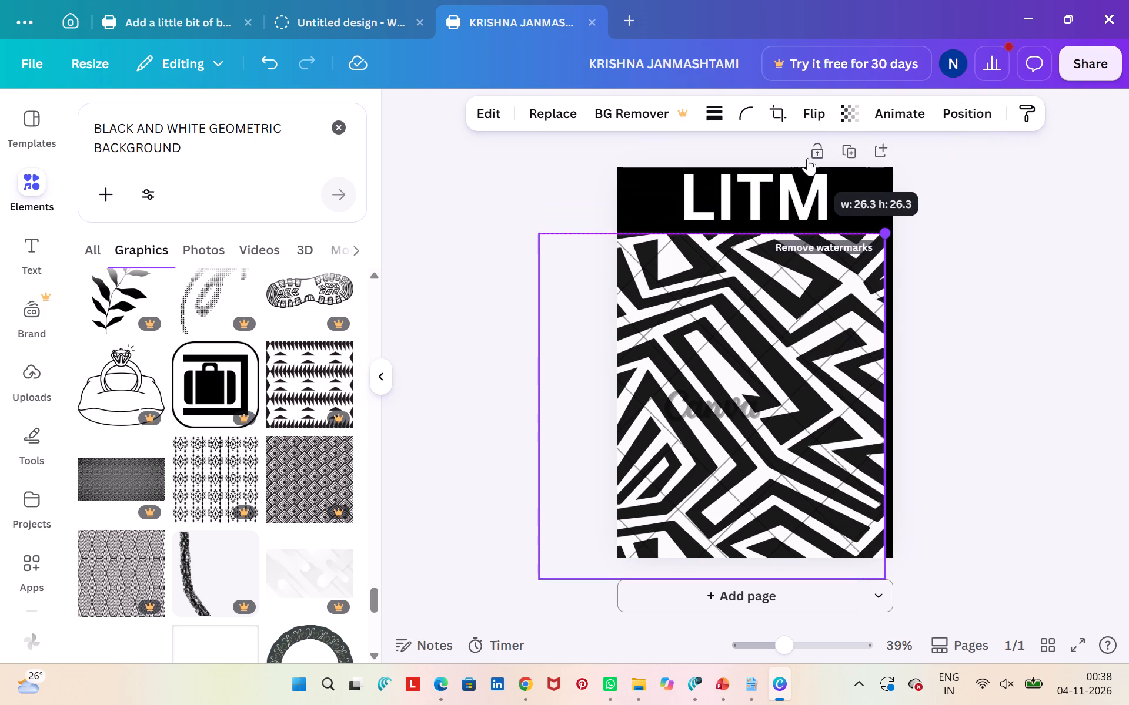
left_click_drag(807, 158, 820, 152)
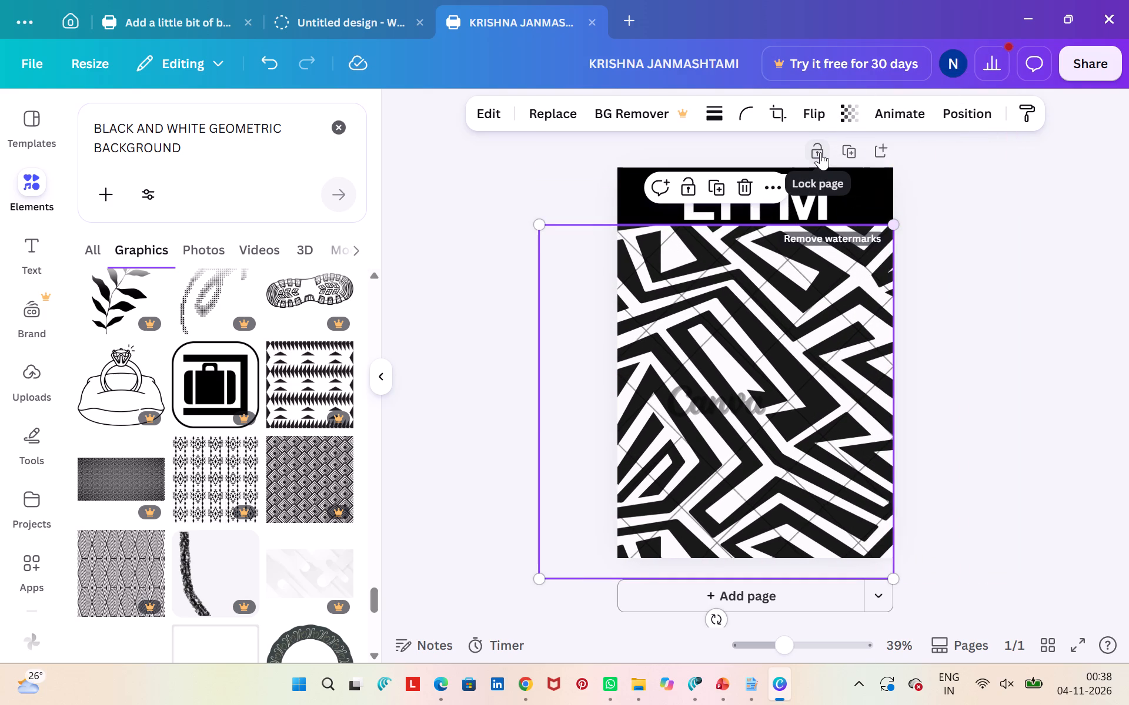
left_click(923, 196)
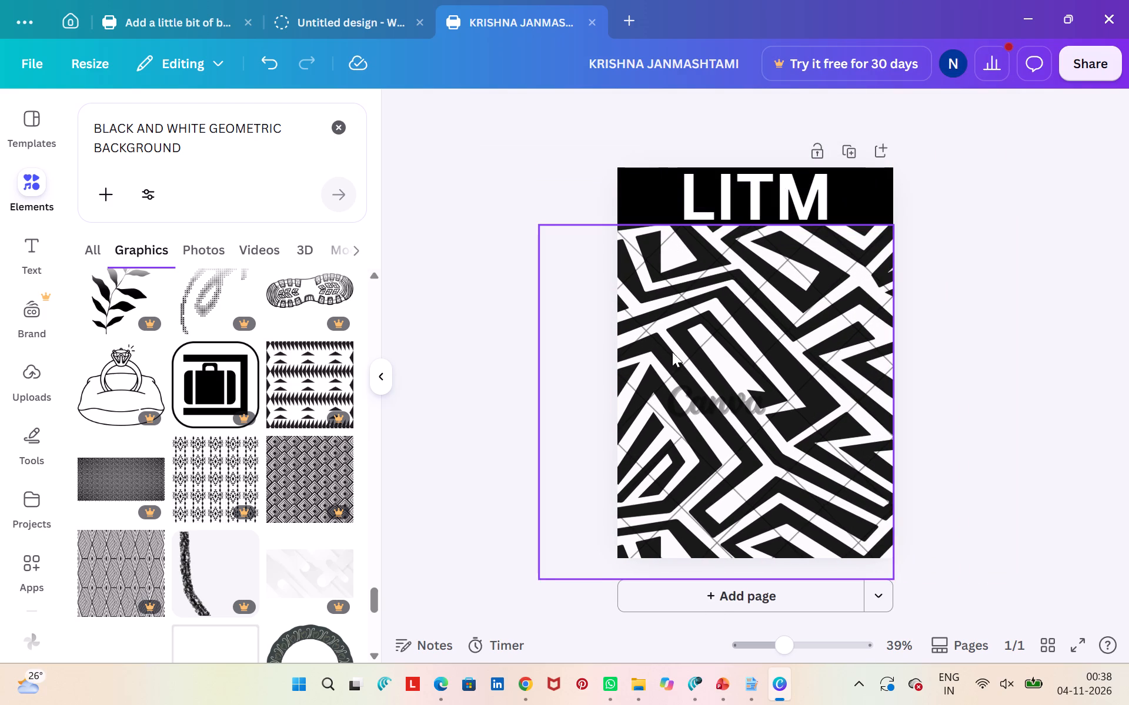
Delete the black-and-white maze pattern graphic from the page.
double_click(676, 348)
left_click(676, 348)
left_click(676, 348)
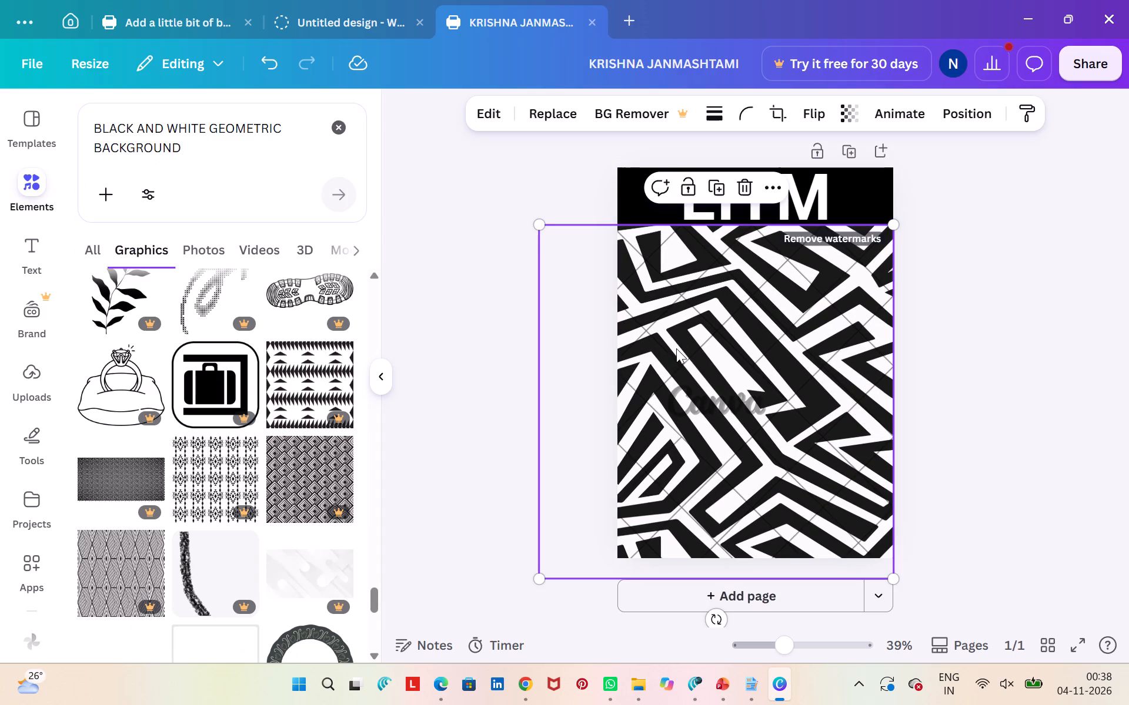
left_click(676, 348)
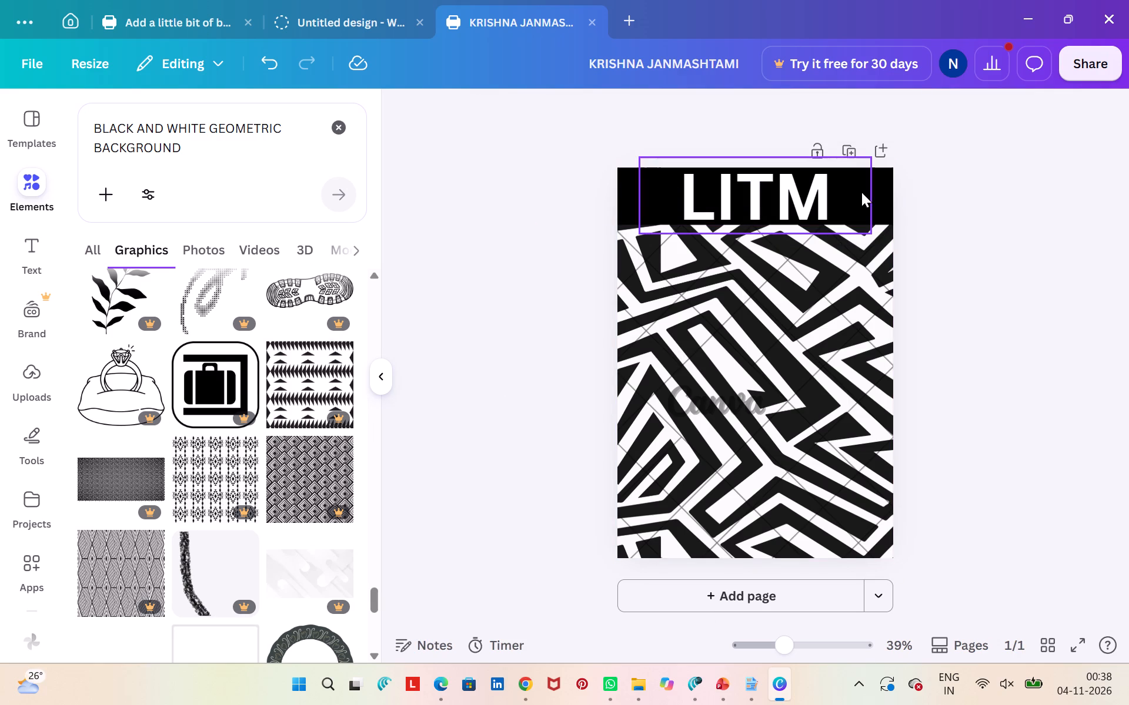
left_click(817, 263)
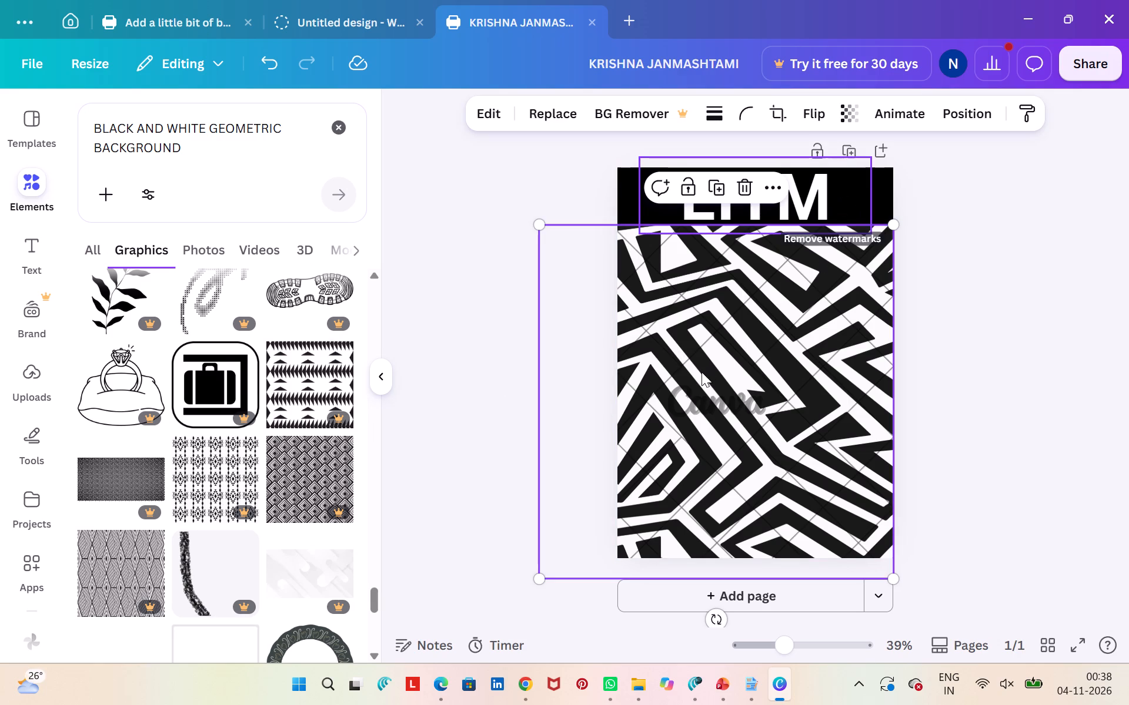
left_click(702, 372)
left_click(726, 318)
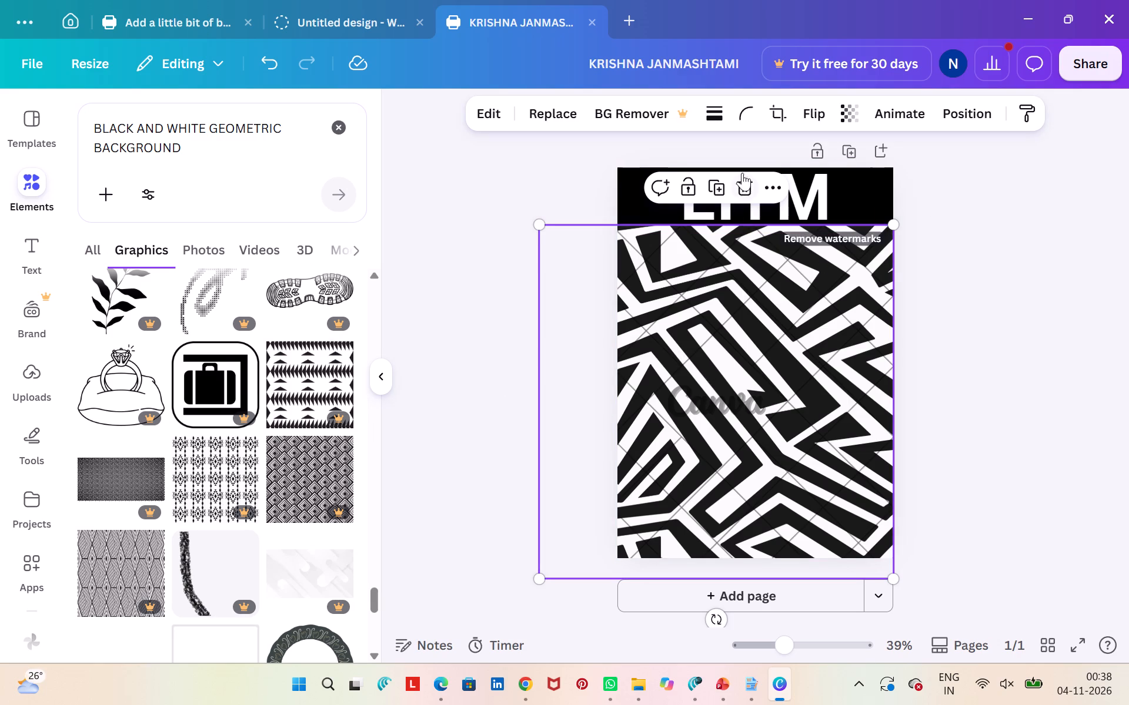
left_click(747, 182)
Delete the LITM heading text from the page.
left_click(756, 191)
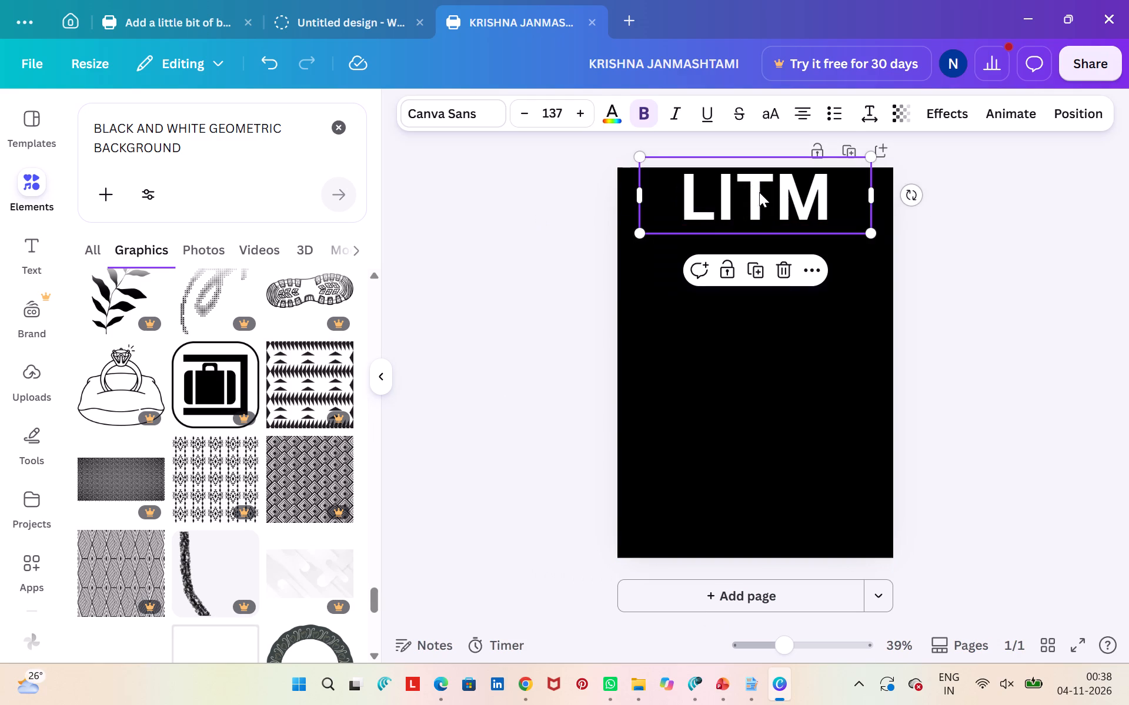
left_click(779, 281)
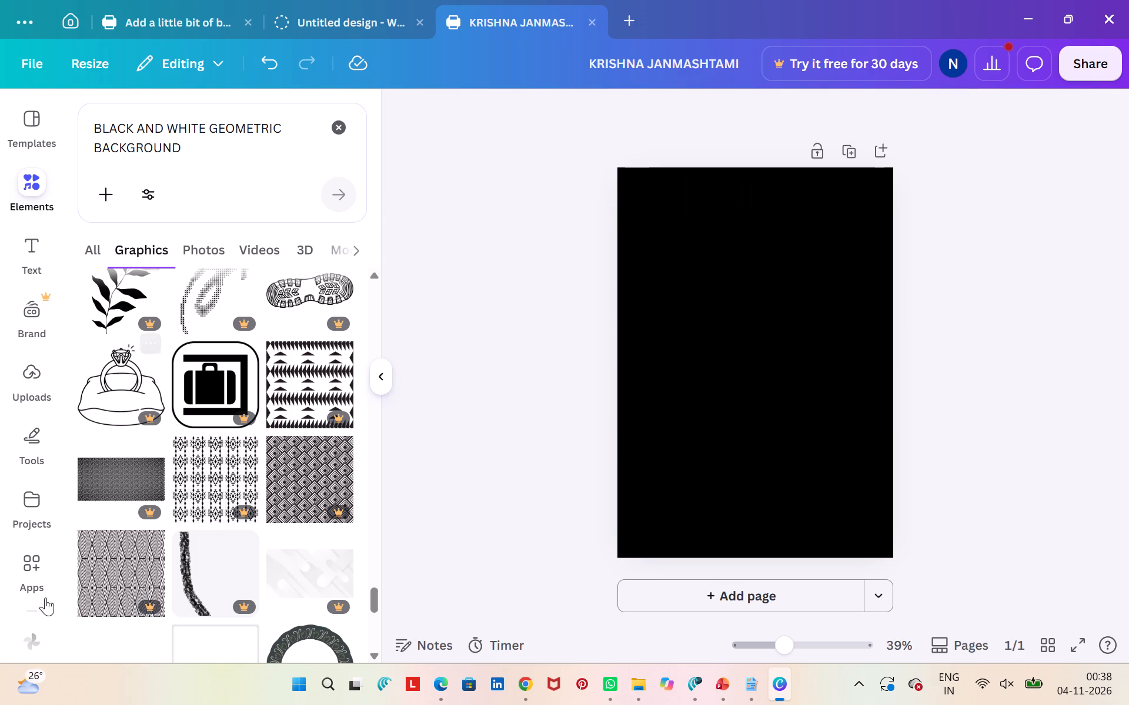
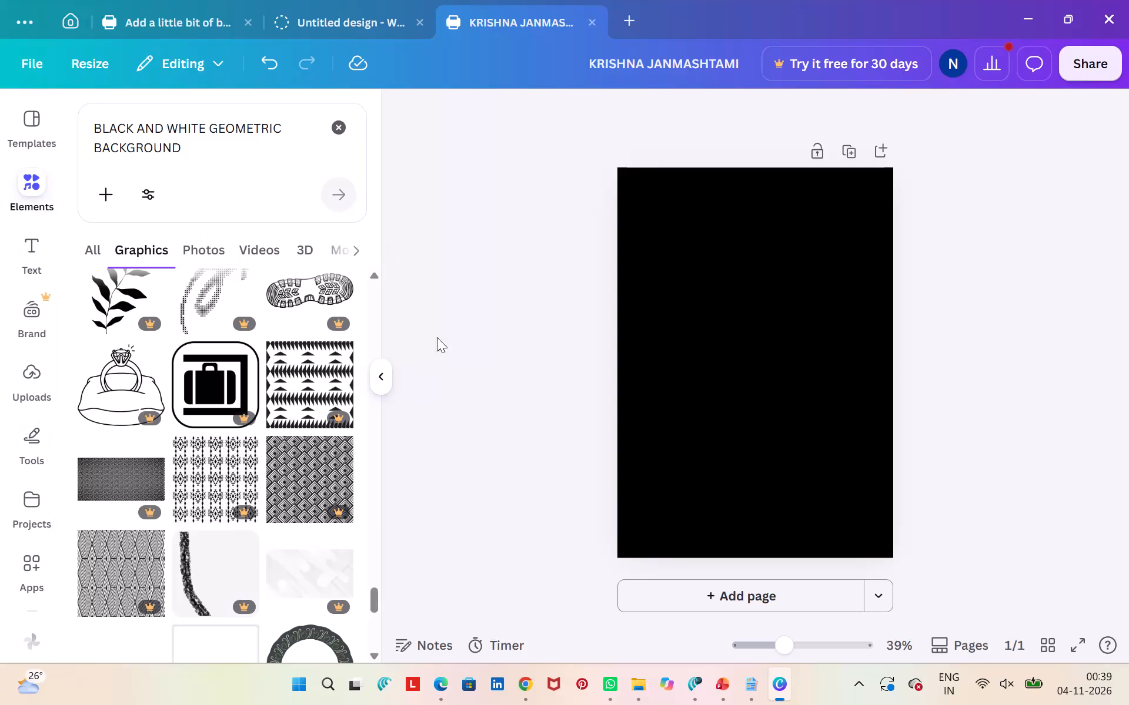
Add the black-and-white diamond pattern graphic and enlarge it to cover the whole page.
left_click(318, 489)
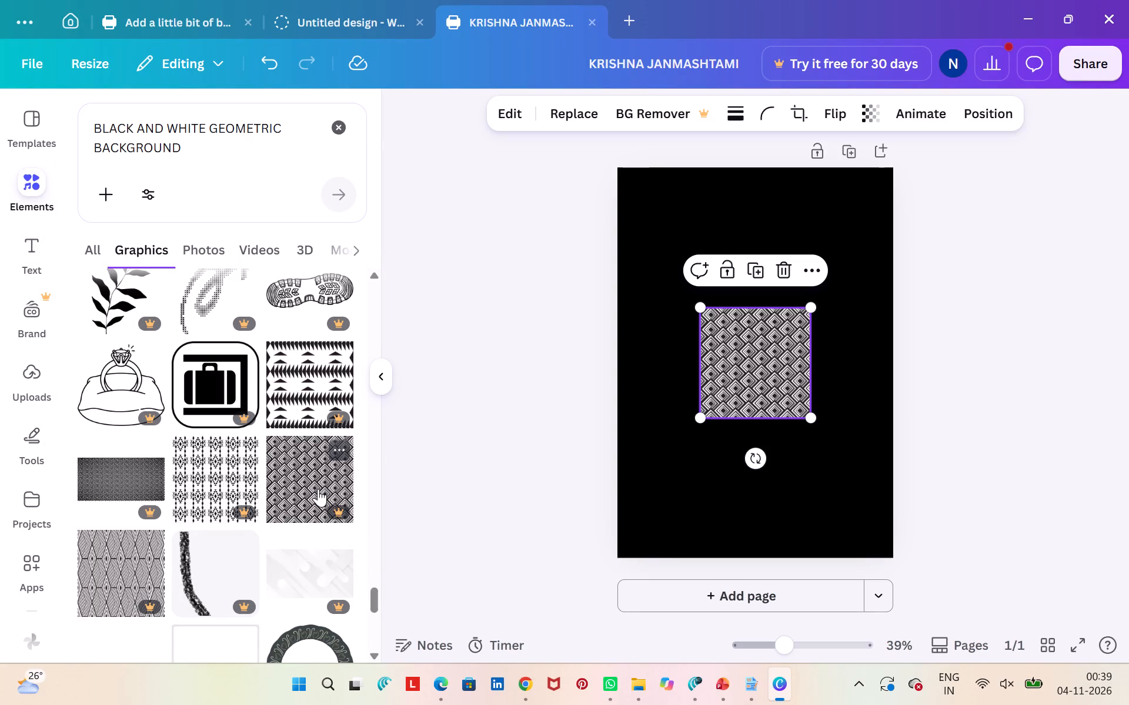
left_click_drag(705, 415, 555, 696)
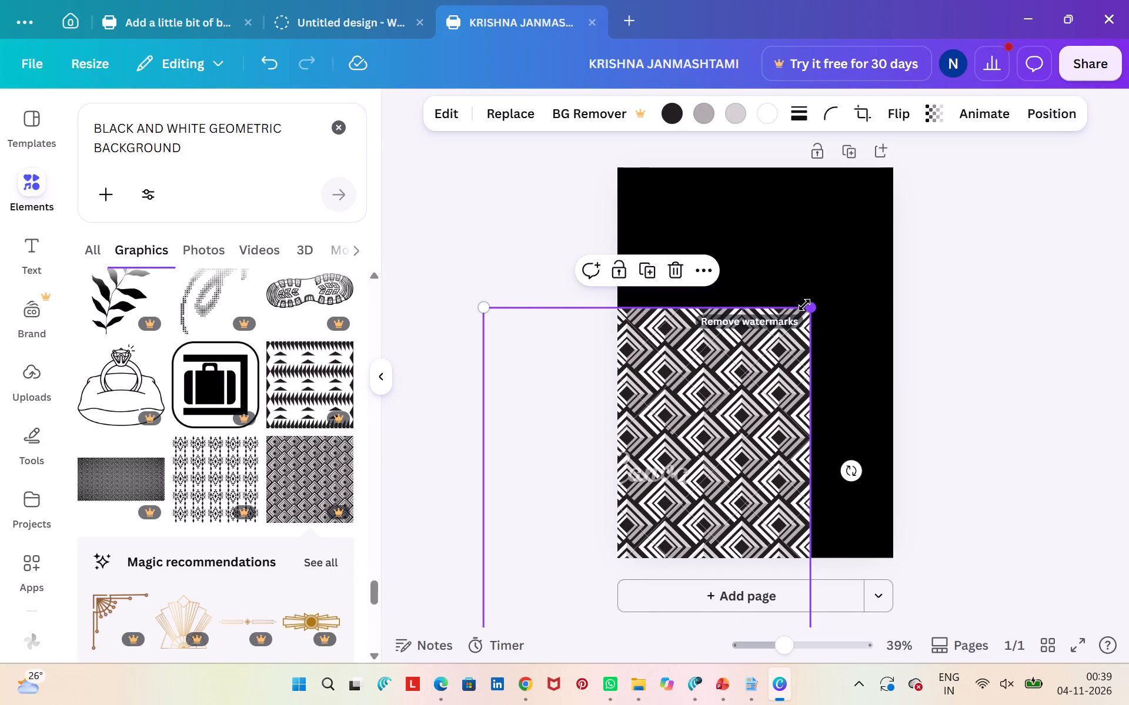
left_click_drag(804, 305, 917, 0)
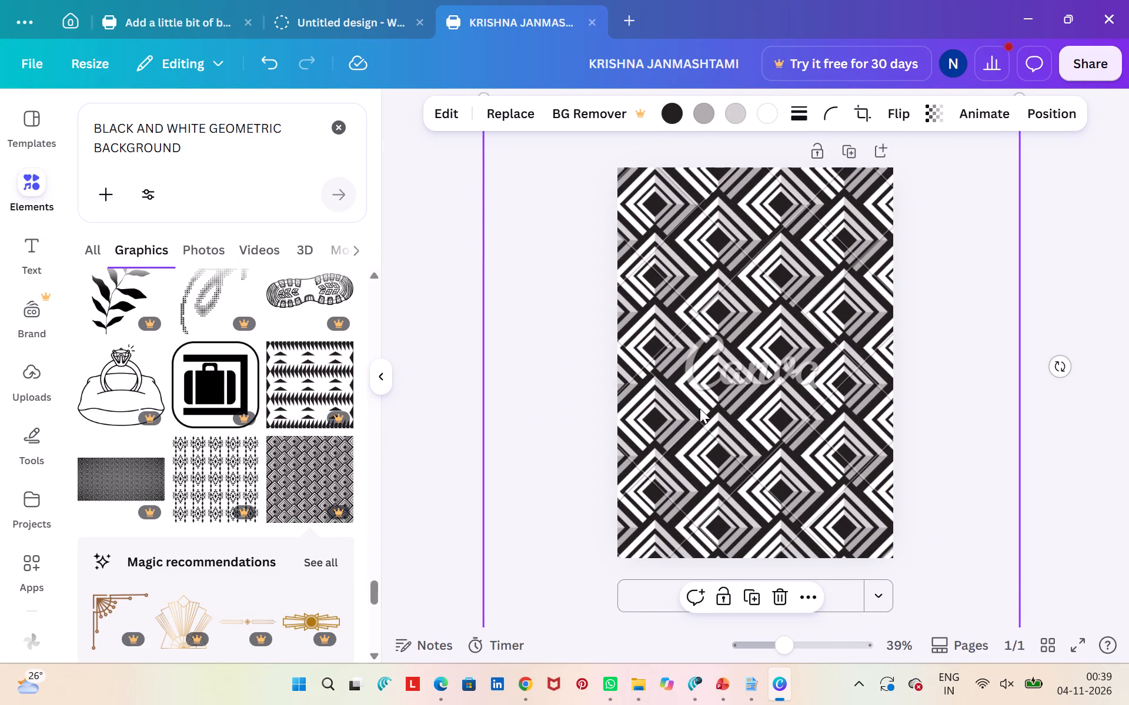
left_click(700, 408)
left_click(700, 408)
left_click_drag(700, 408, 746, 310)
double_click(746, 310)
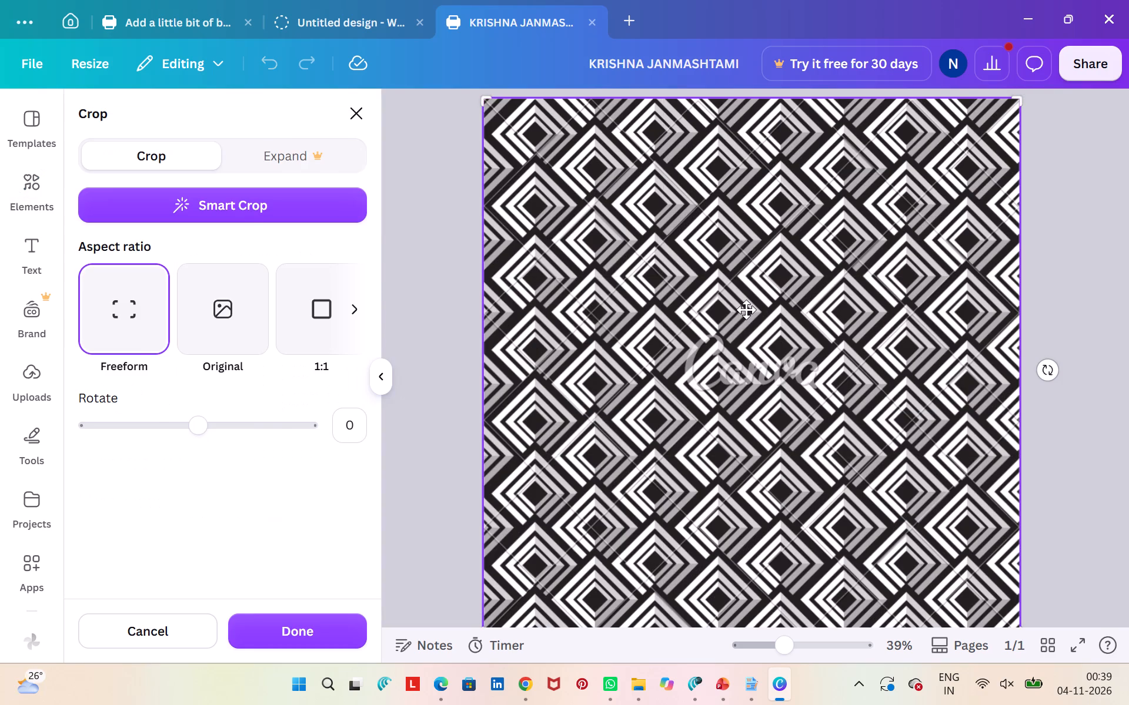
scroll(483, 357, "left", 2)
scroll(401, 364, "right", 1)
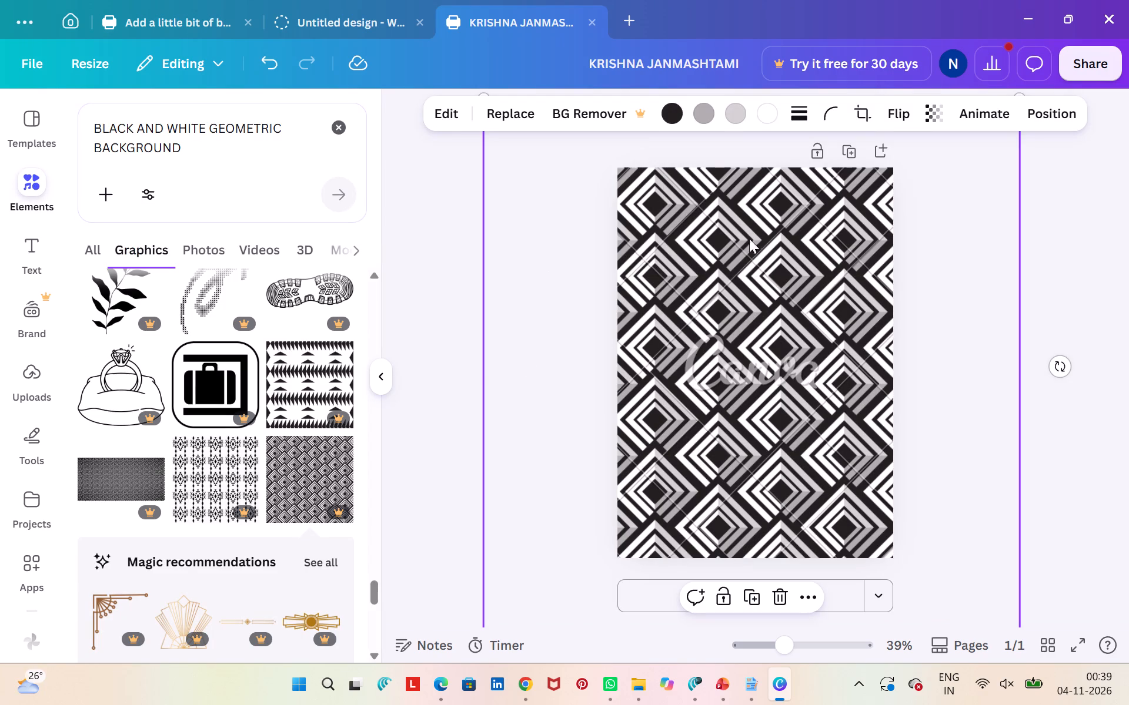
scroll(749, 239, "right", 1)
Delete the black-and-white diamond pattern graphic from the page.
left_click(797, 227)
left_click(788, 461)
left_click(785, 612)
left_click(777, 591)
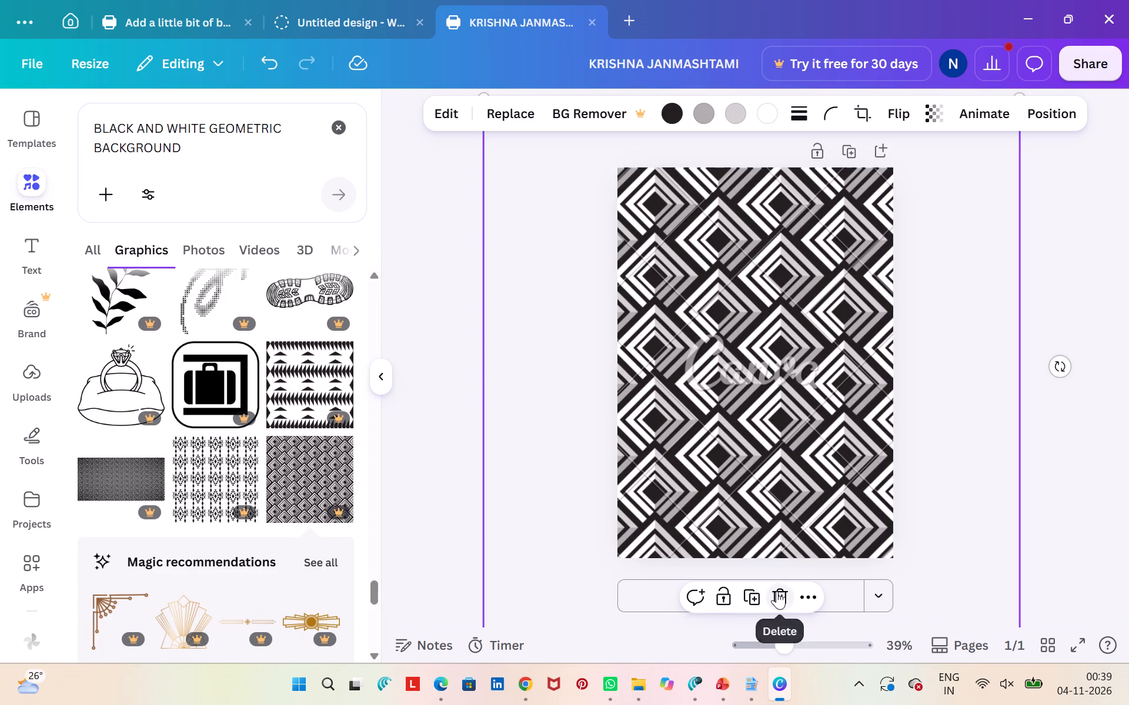
Add the black leafy branch graphic from the search results to the page.
scroll(558, 552, "left", 2)
left_click(98, 290)
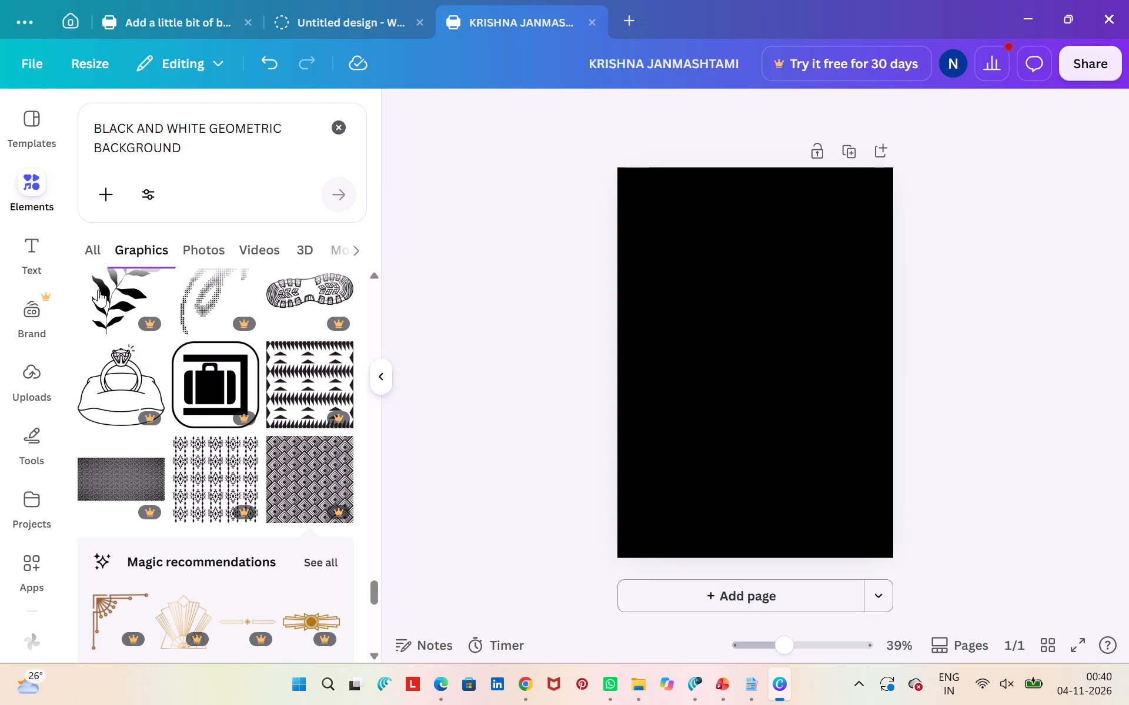
scroll(98, 290, "left", 1)
scroll(246, 271, "right", 3)
Set the page background colour to white.
left_click(657, 327)
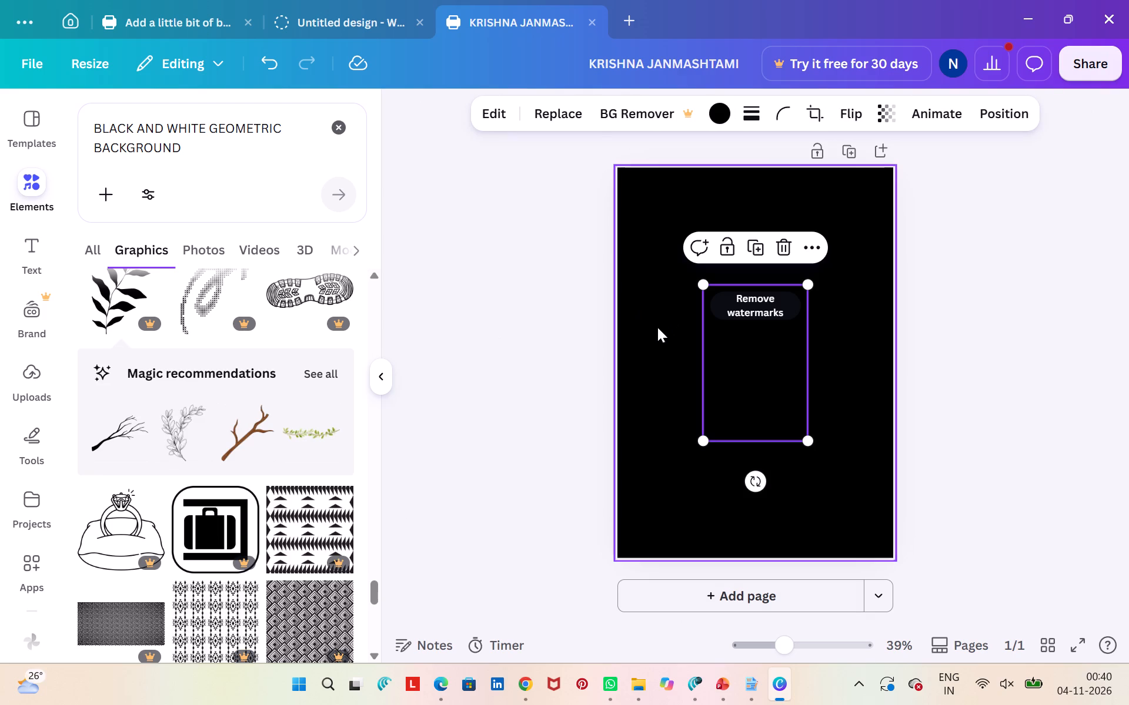
scroll(688, 292, "down", 1)
left_click(722, 112)
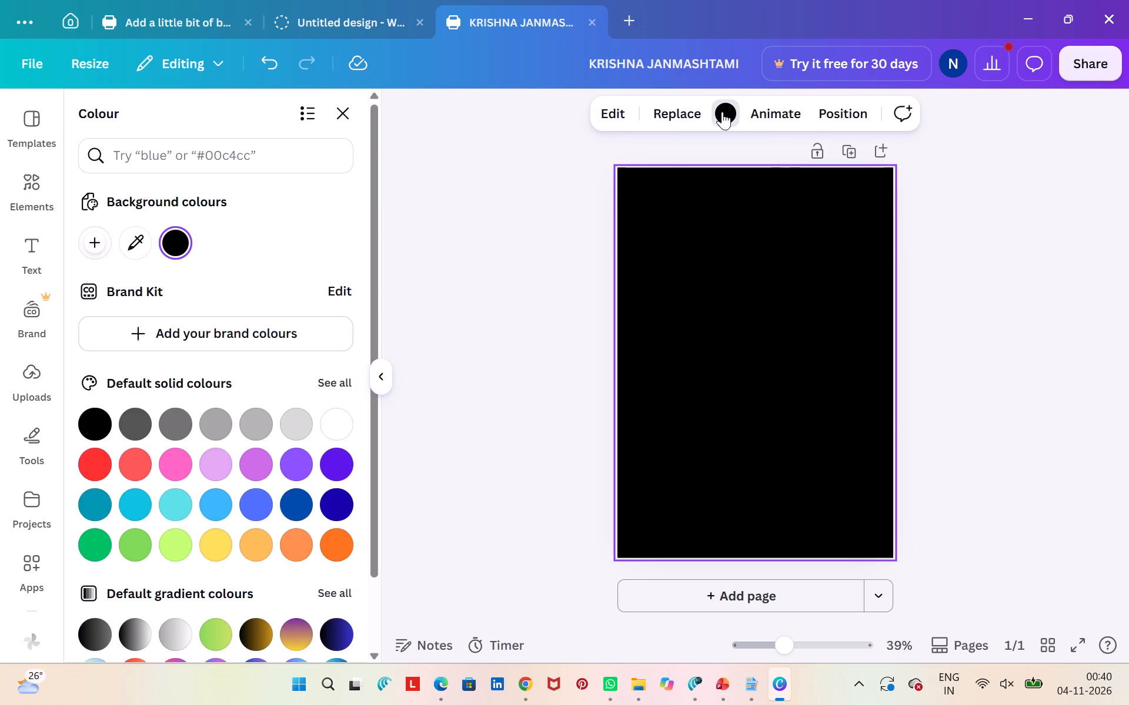
left_click(336, 423)
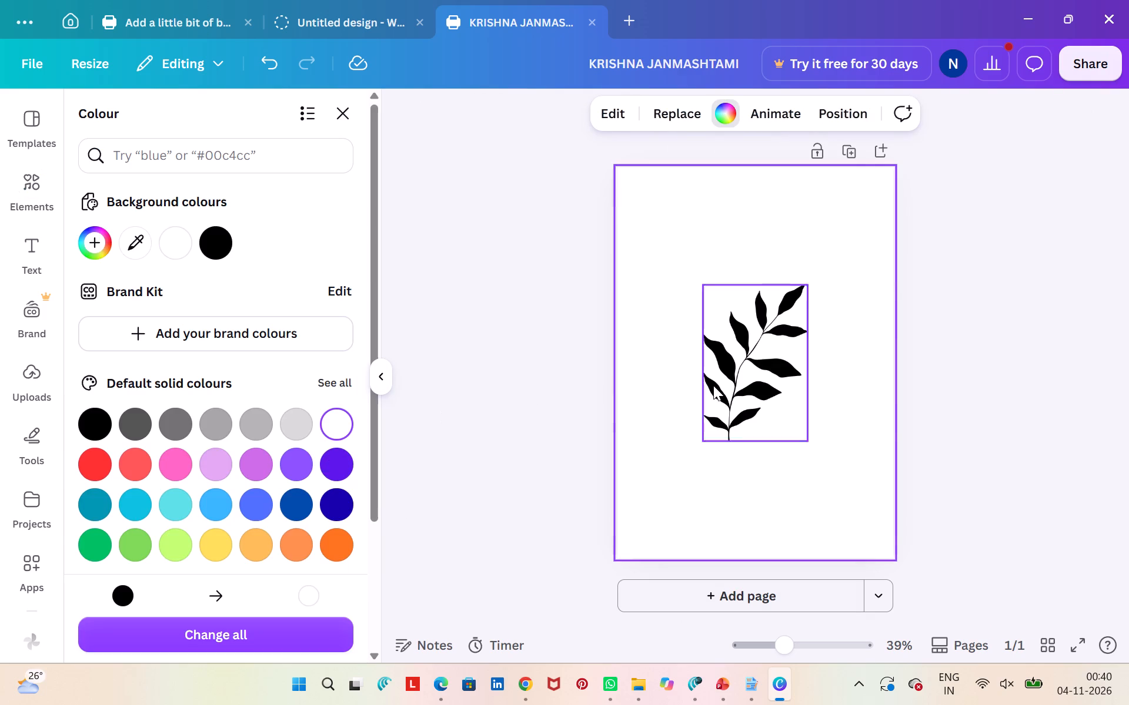
Move the leafy branch into the page's top-left corner so it runs slightly past the top and left edges.
left_click_drag(738, 401, 849, 489)
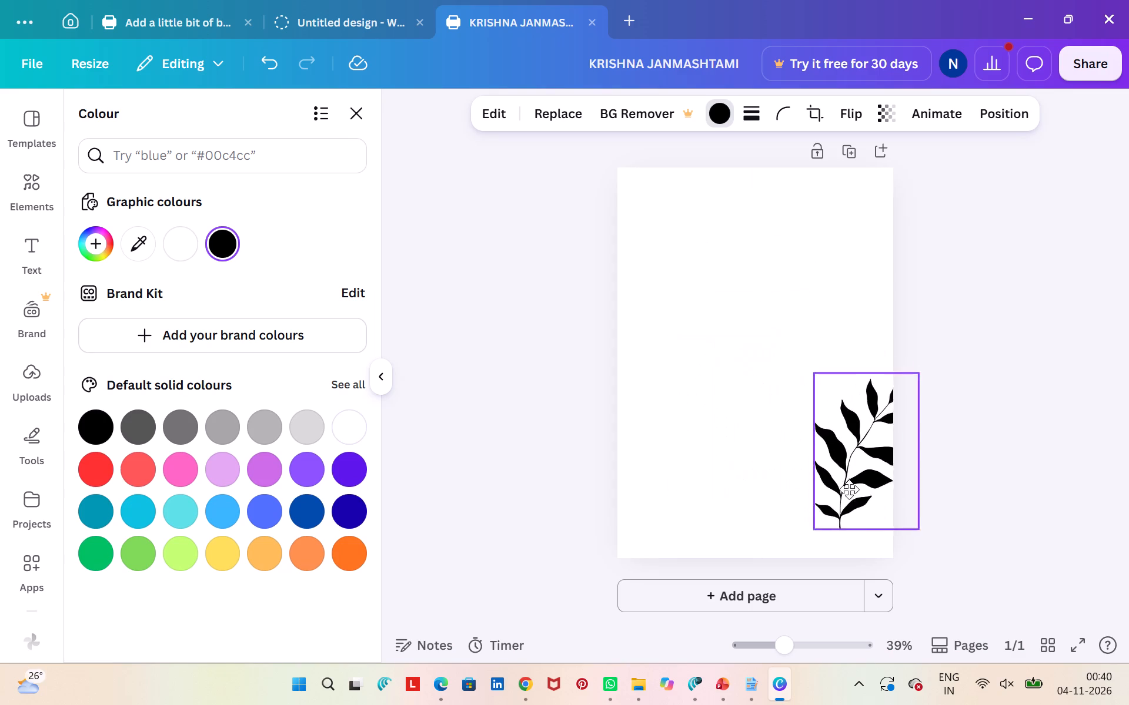
left_click_drag(849, 489, 643, 287)
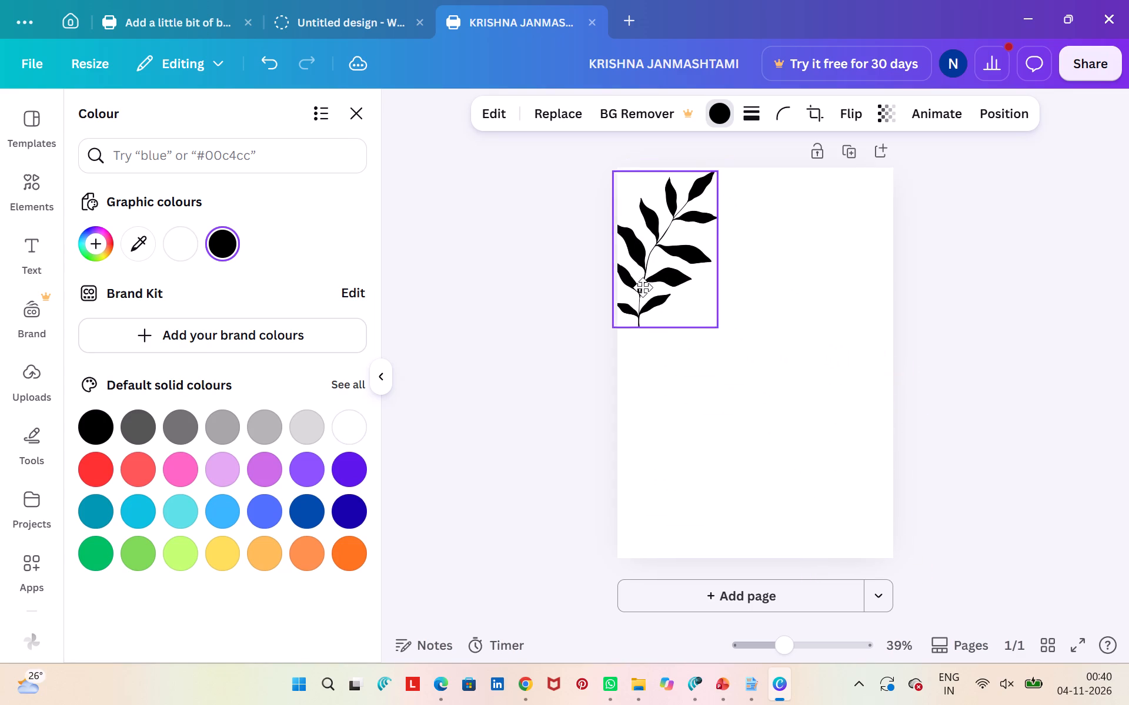
left_click_drag(643, 287, 623, 252)
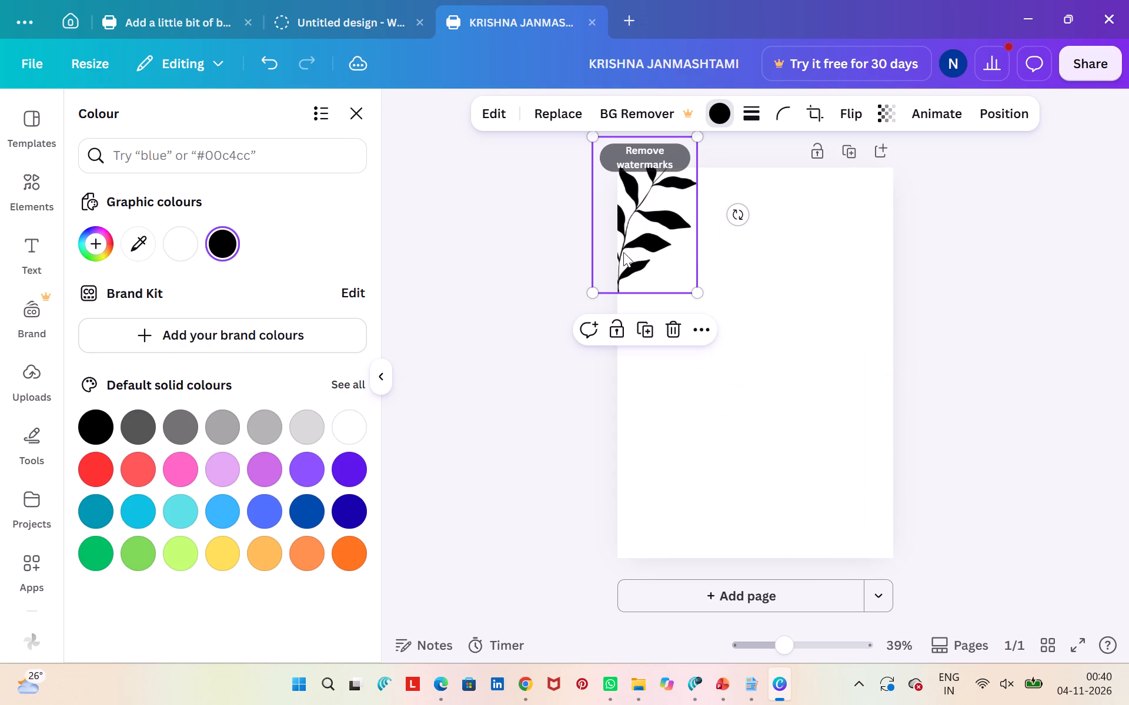
left_click(513, 367)
Duplicate the corner leafy branch and place the copy horizontally centred in the lower half of the page.
left_click(670, 235)
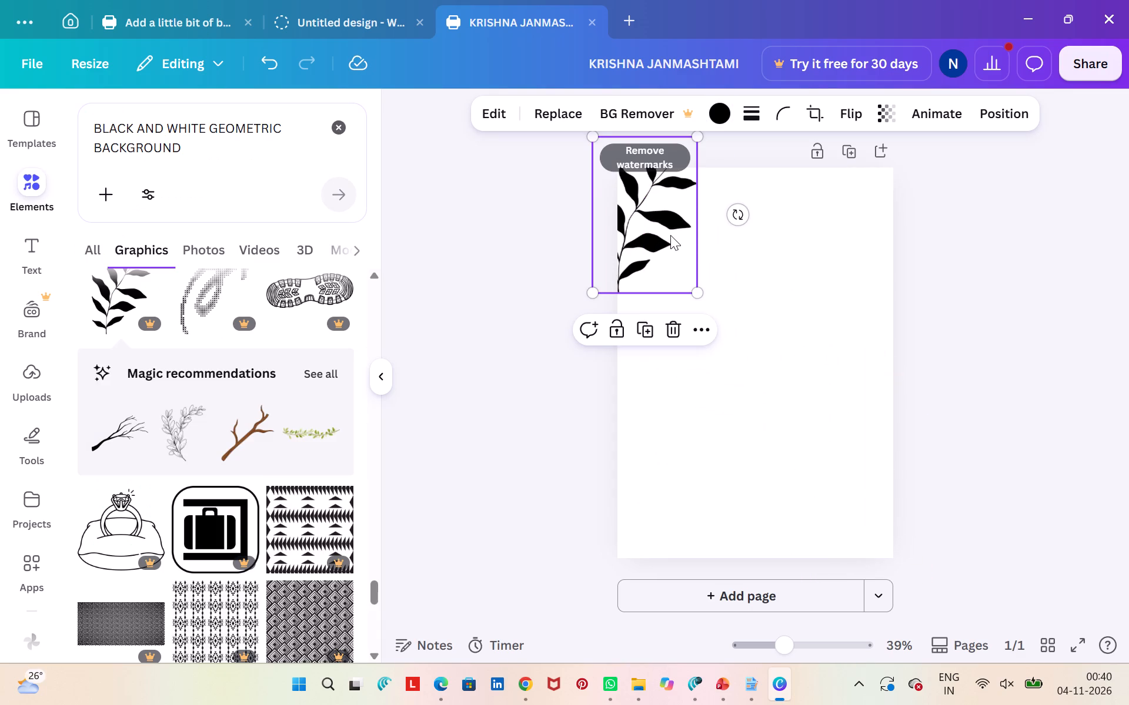
left_click(660, 212)
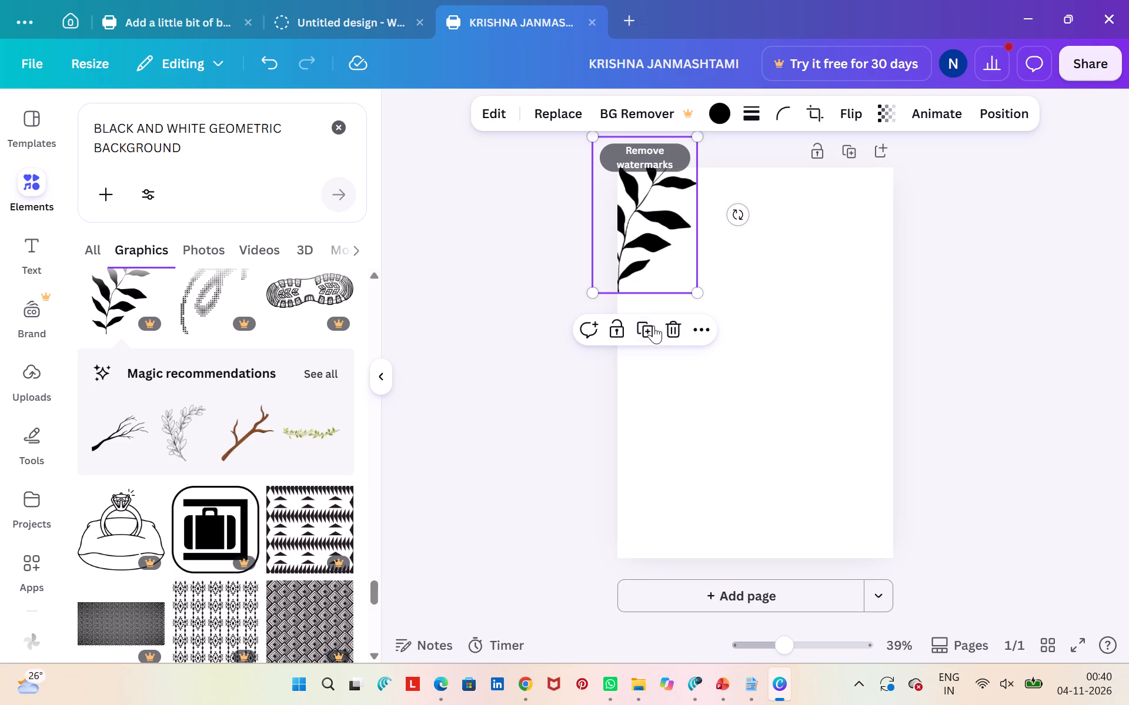
left_click(650, 329)
left_click_drag(648, 226, 714, 308)
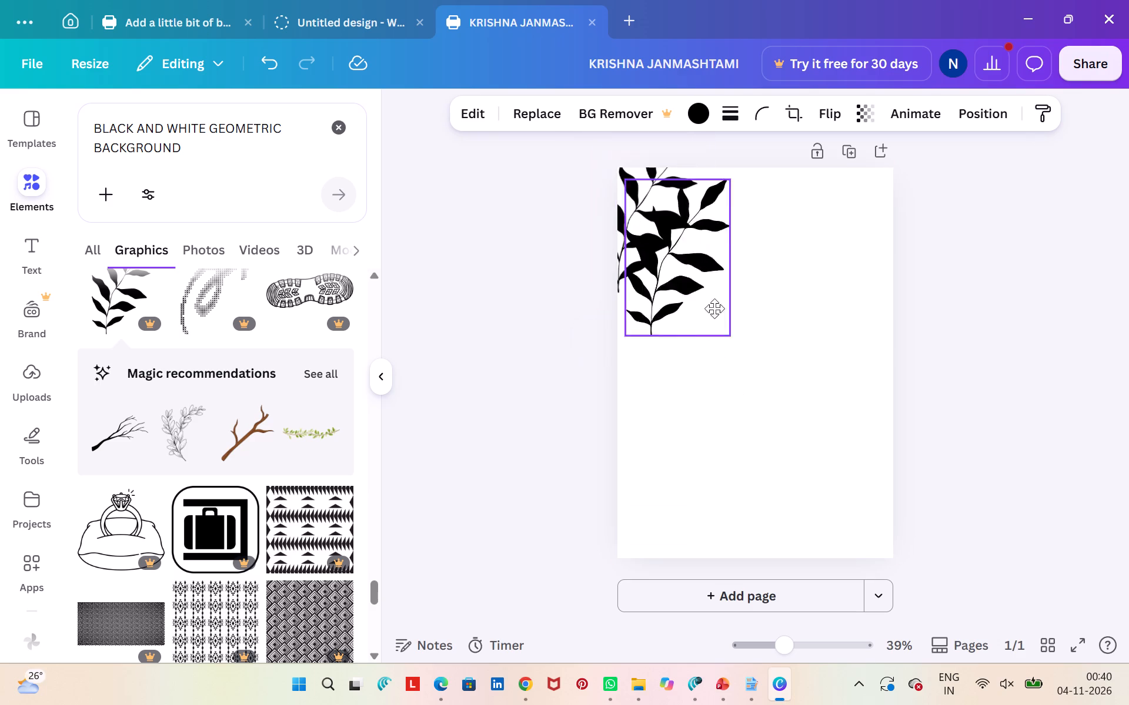
left_click_drag(714, 308, 795, 401)
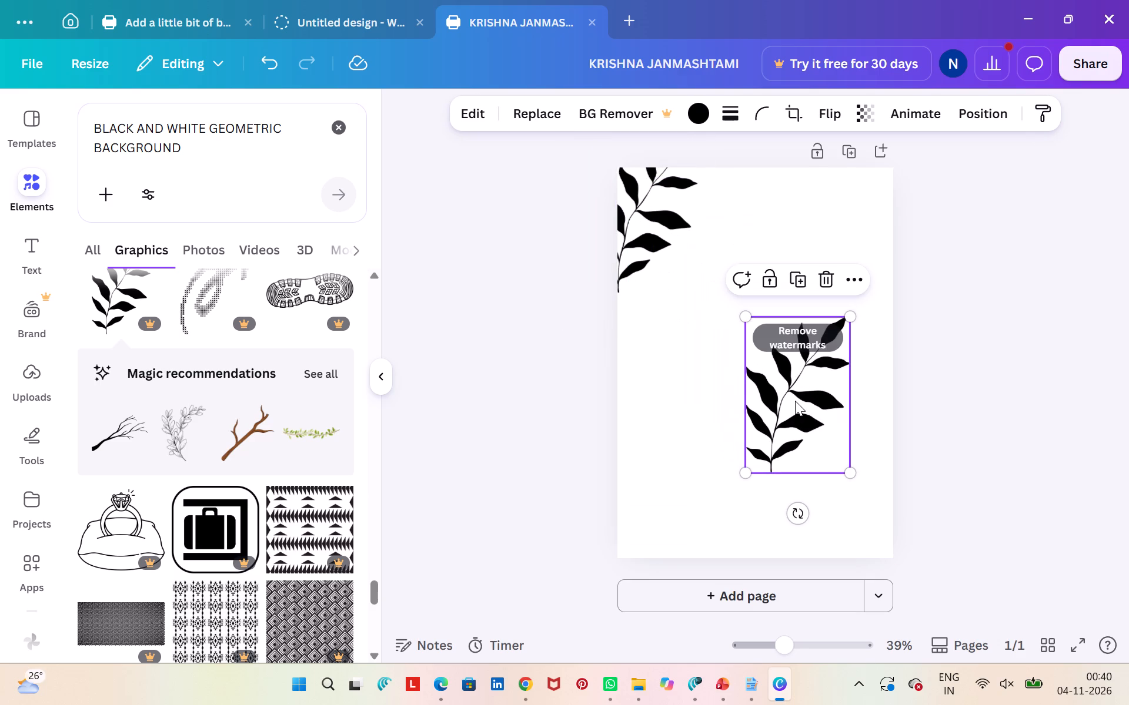
left_click_drag(795, 401, 754, 416)
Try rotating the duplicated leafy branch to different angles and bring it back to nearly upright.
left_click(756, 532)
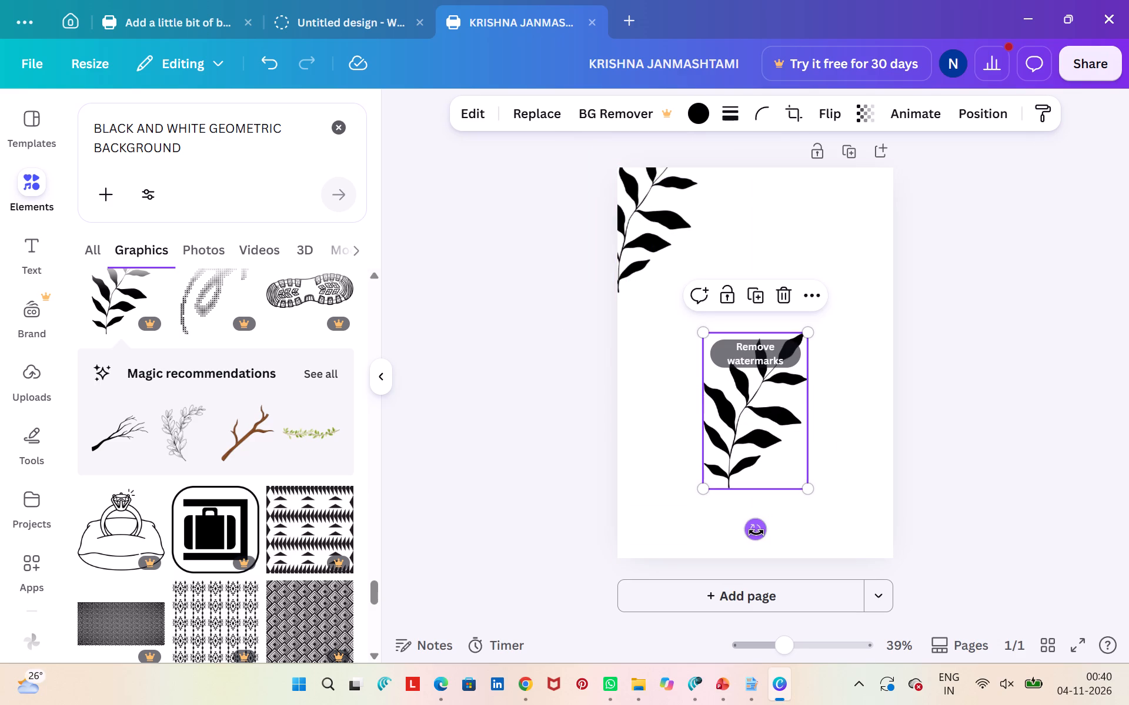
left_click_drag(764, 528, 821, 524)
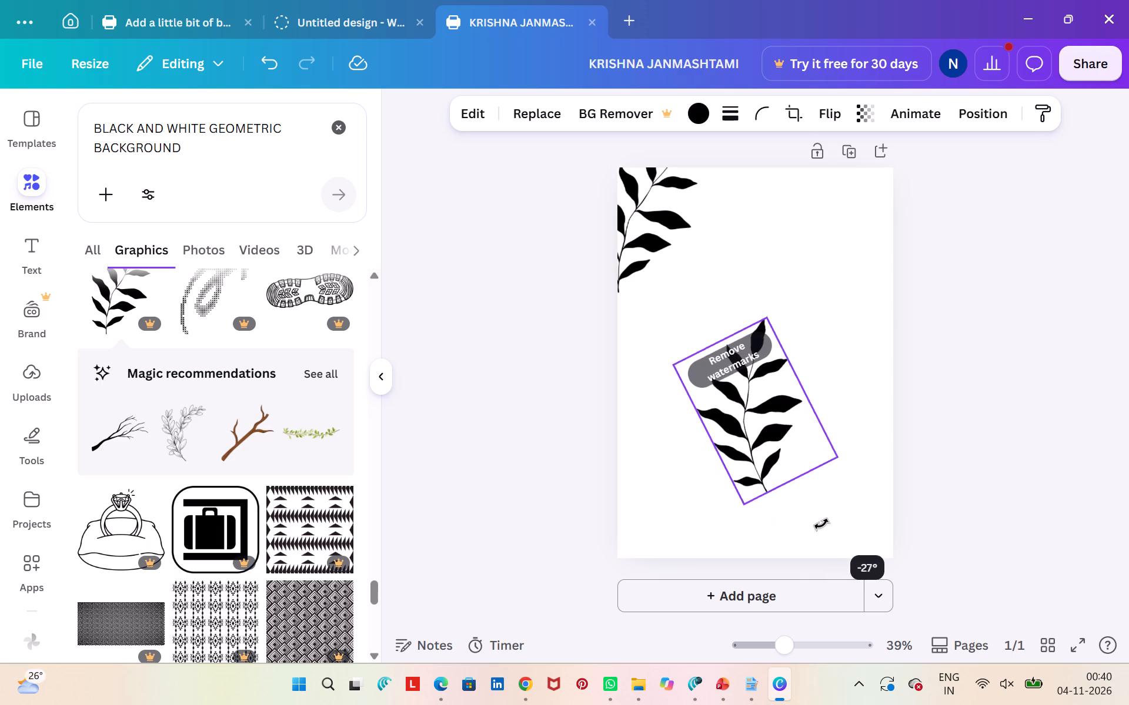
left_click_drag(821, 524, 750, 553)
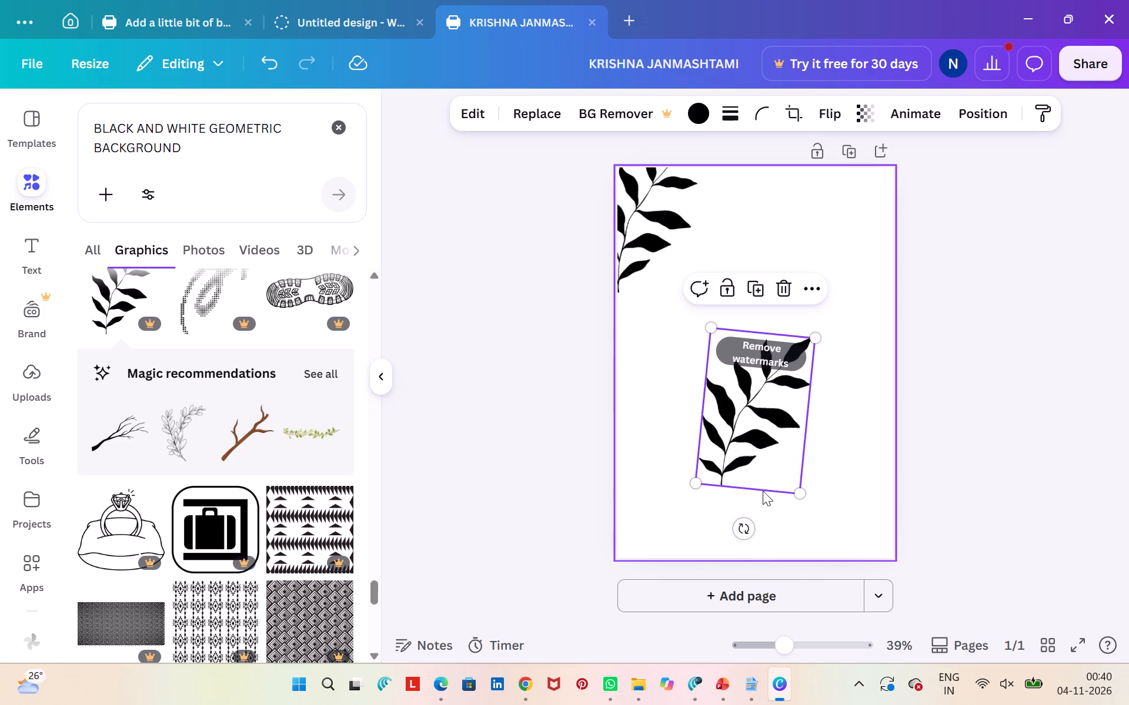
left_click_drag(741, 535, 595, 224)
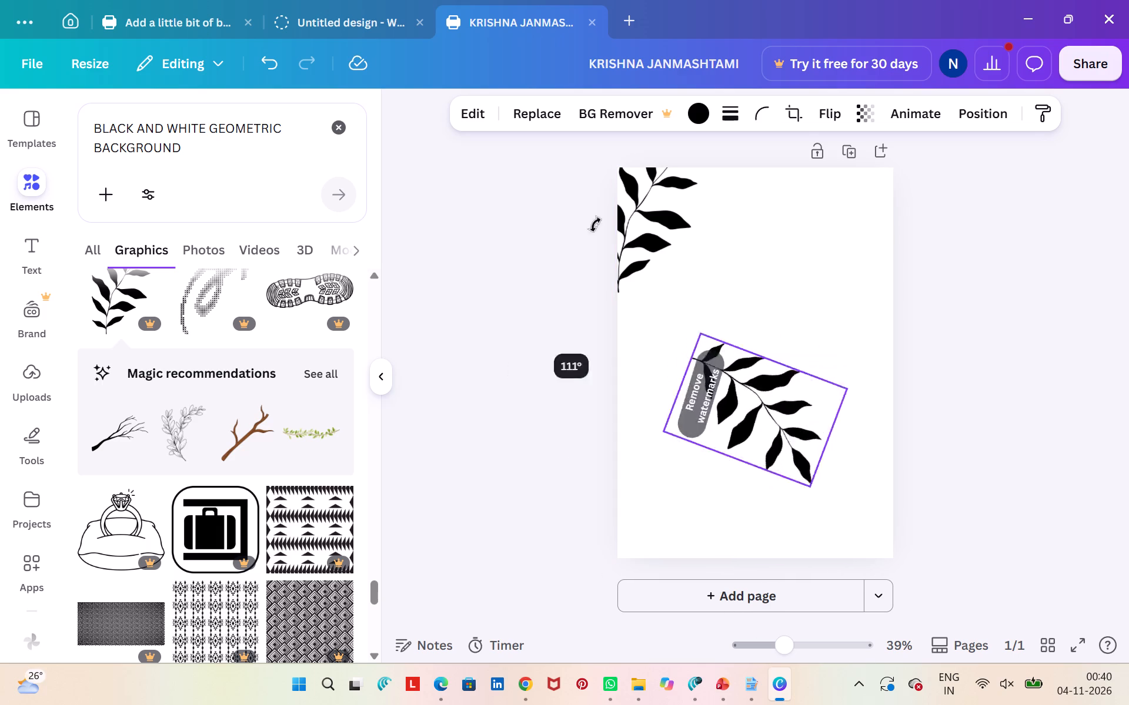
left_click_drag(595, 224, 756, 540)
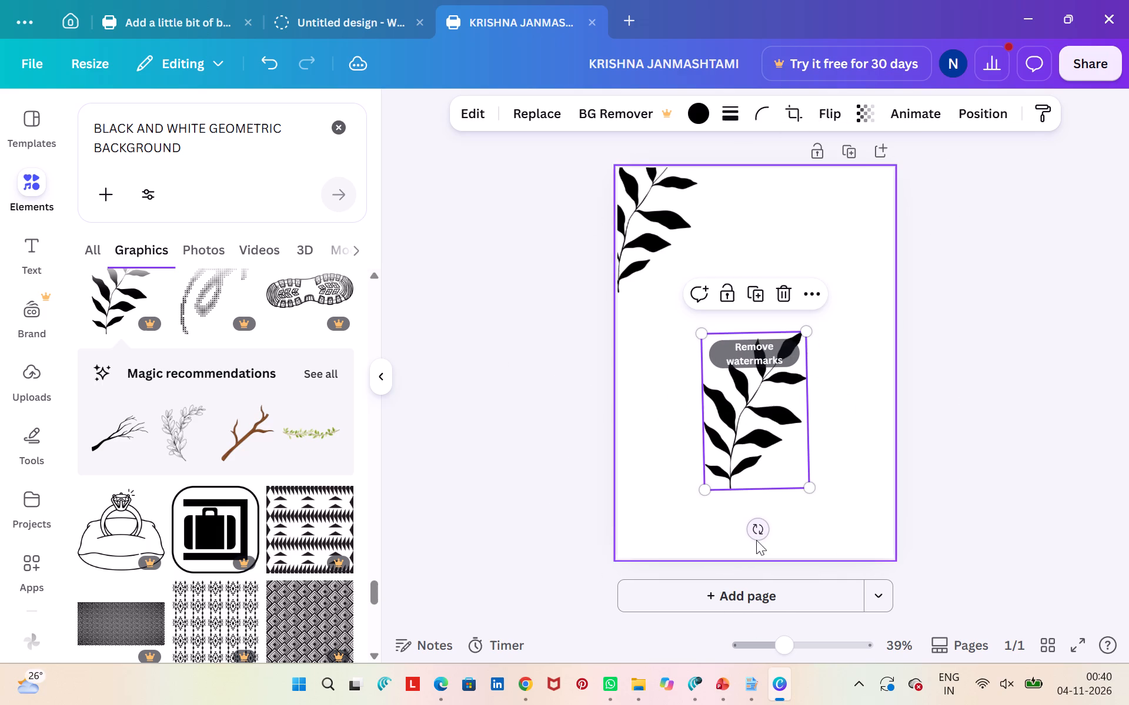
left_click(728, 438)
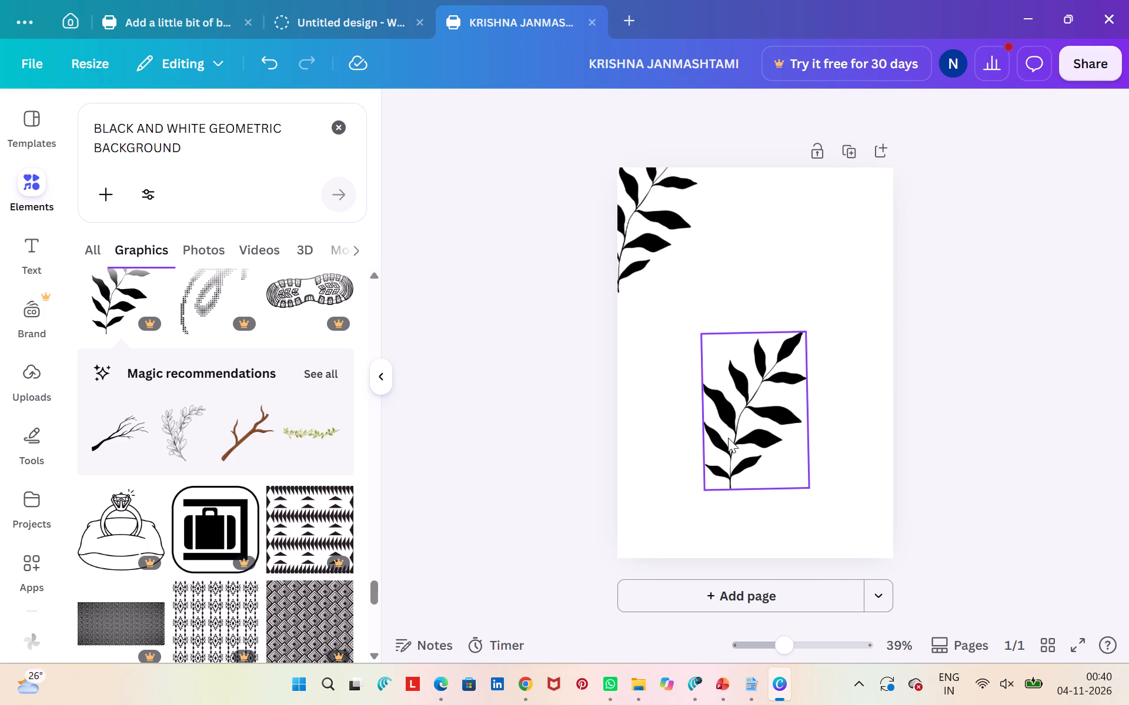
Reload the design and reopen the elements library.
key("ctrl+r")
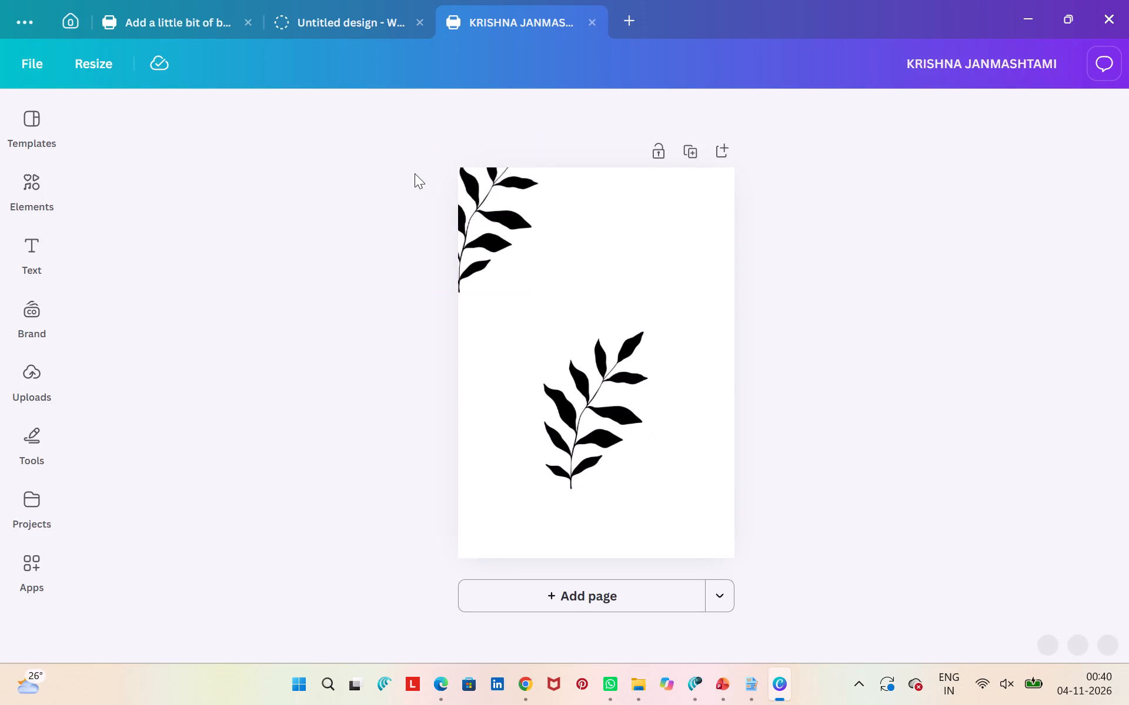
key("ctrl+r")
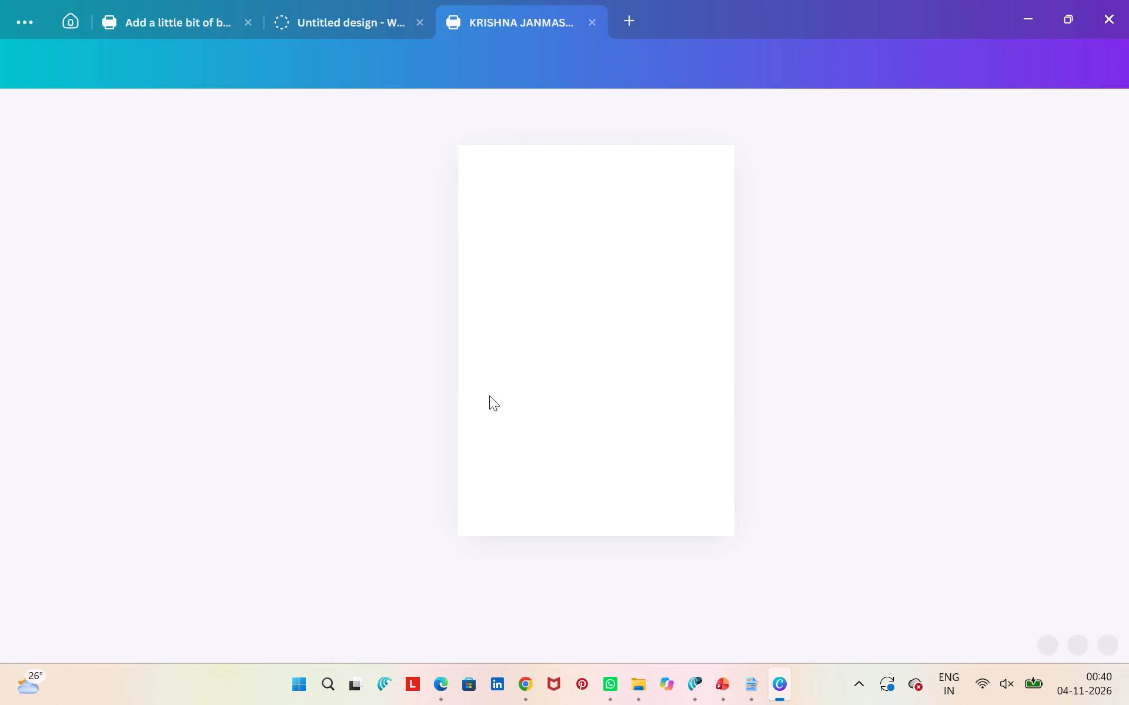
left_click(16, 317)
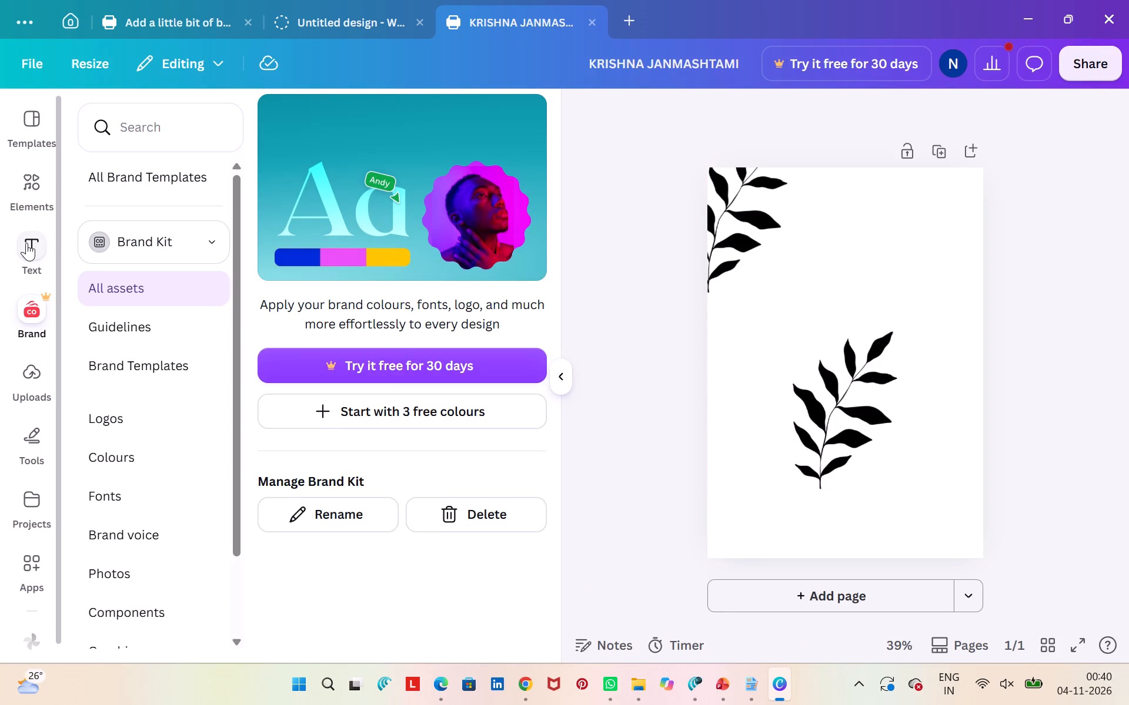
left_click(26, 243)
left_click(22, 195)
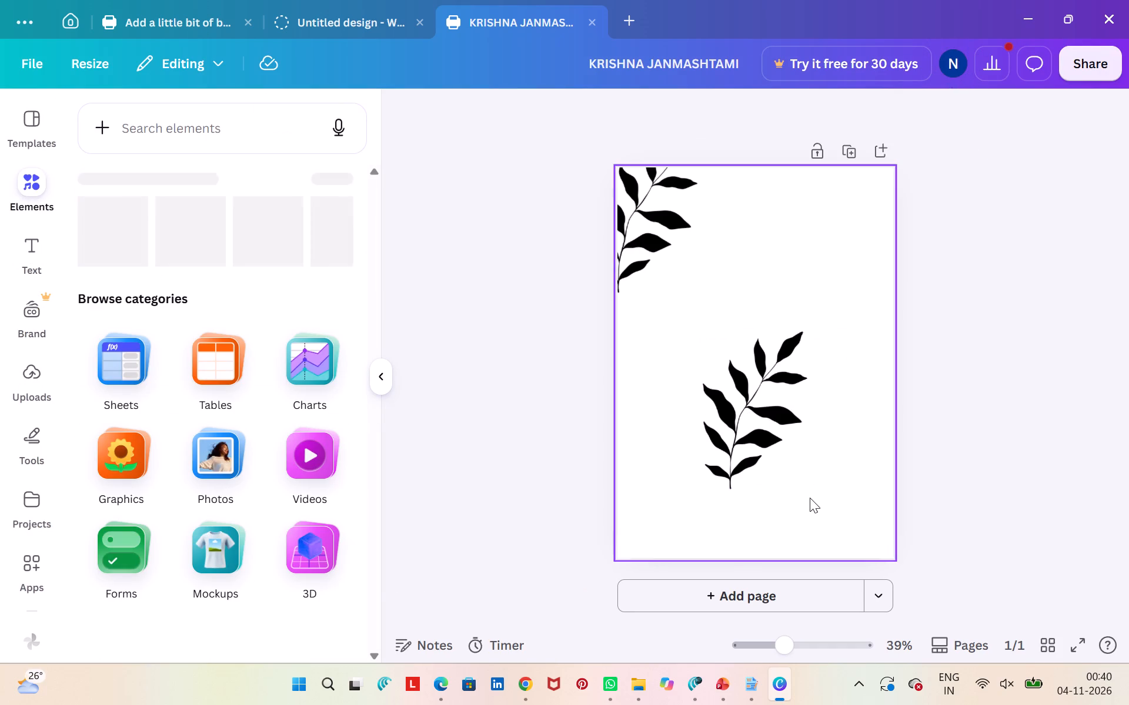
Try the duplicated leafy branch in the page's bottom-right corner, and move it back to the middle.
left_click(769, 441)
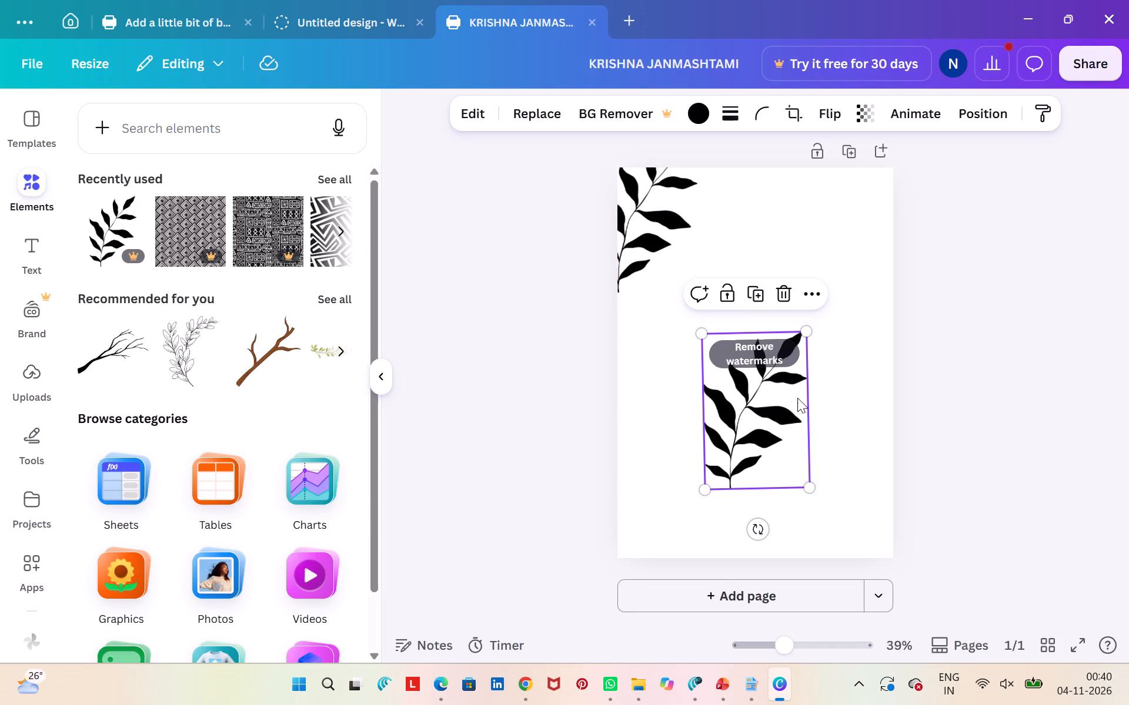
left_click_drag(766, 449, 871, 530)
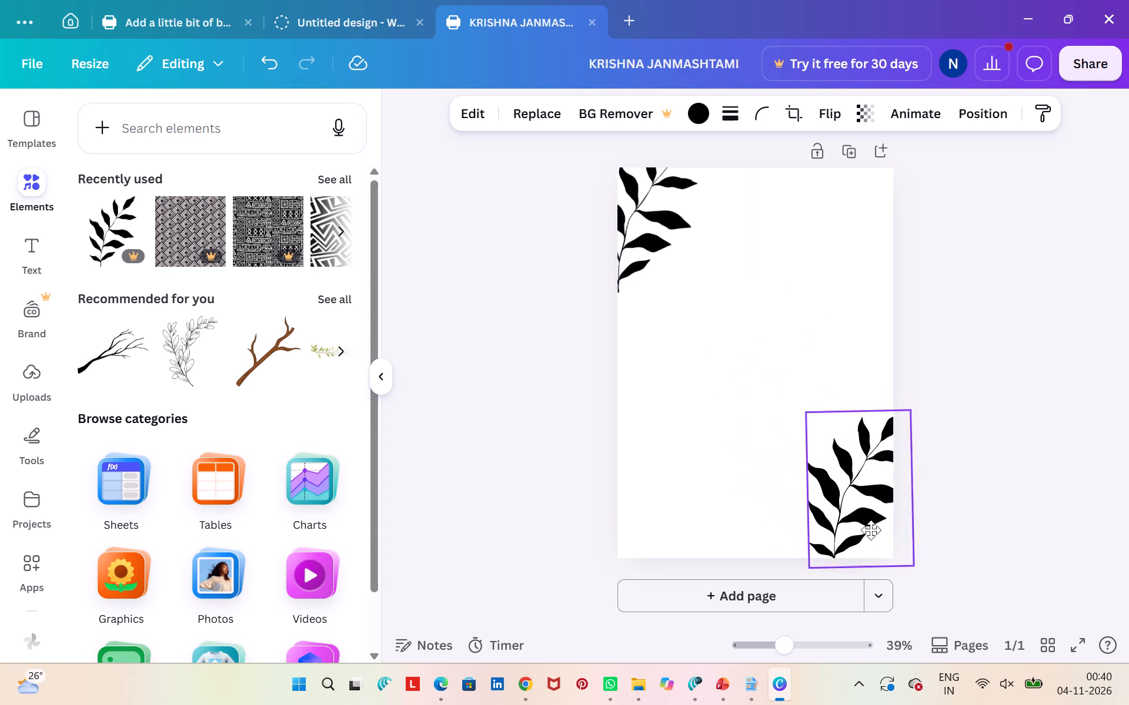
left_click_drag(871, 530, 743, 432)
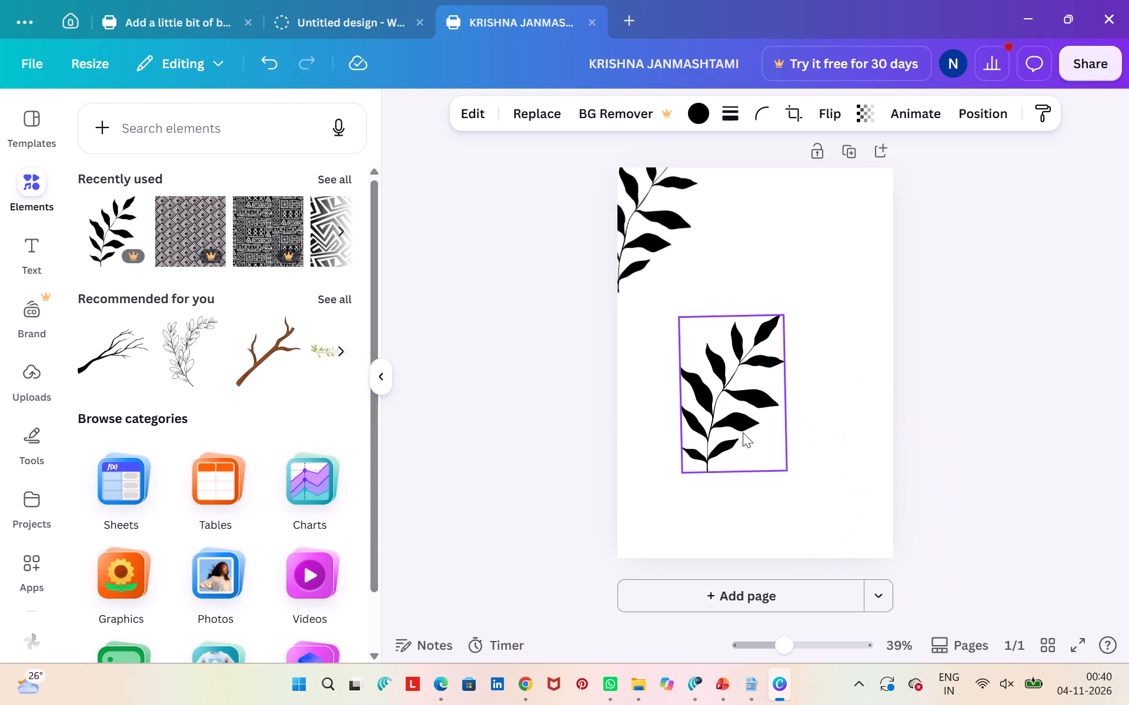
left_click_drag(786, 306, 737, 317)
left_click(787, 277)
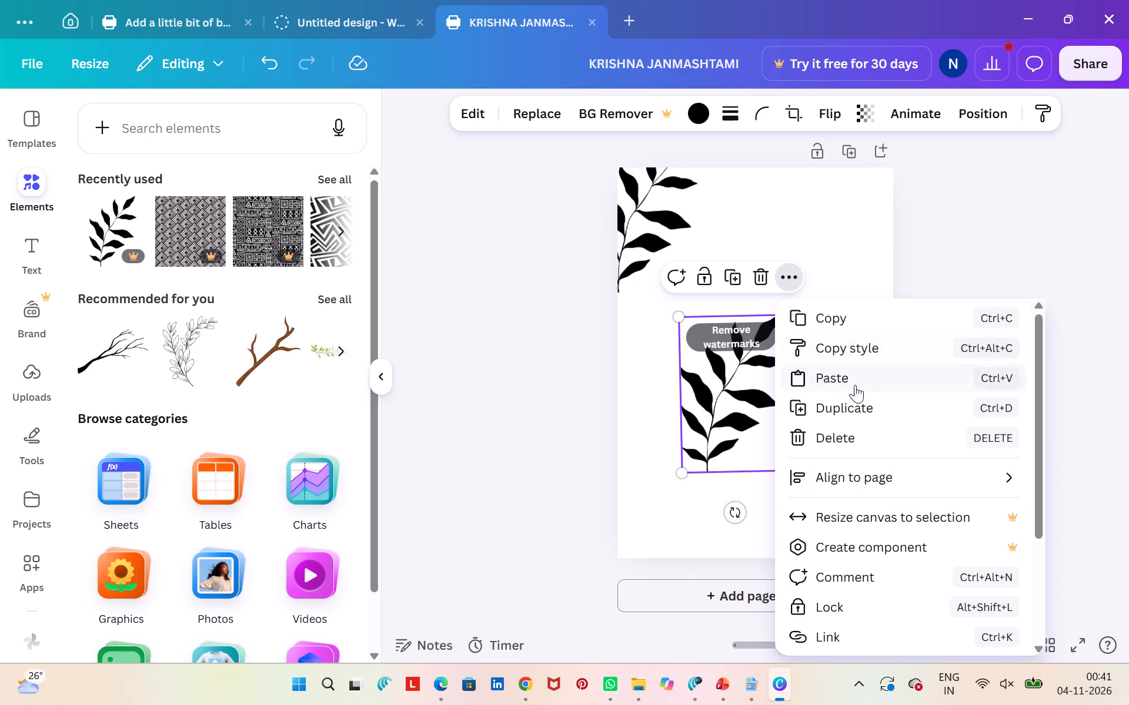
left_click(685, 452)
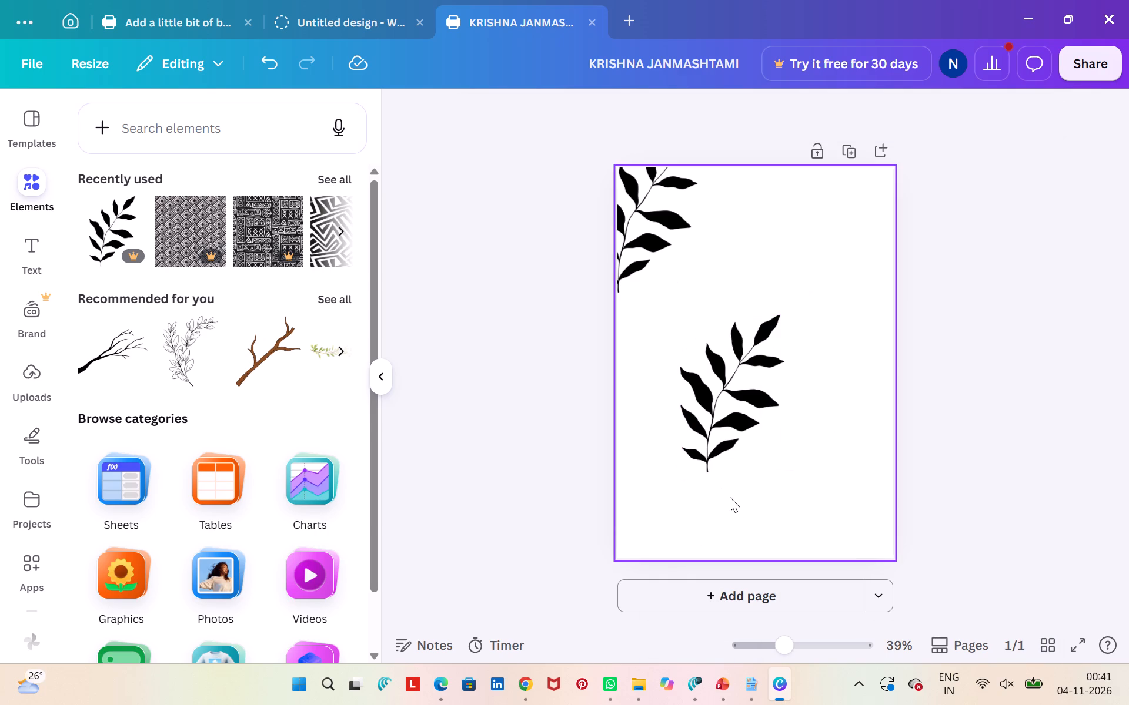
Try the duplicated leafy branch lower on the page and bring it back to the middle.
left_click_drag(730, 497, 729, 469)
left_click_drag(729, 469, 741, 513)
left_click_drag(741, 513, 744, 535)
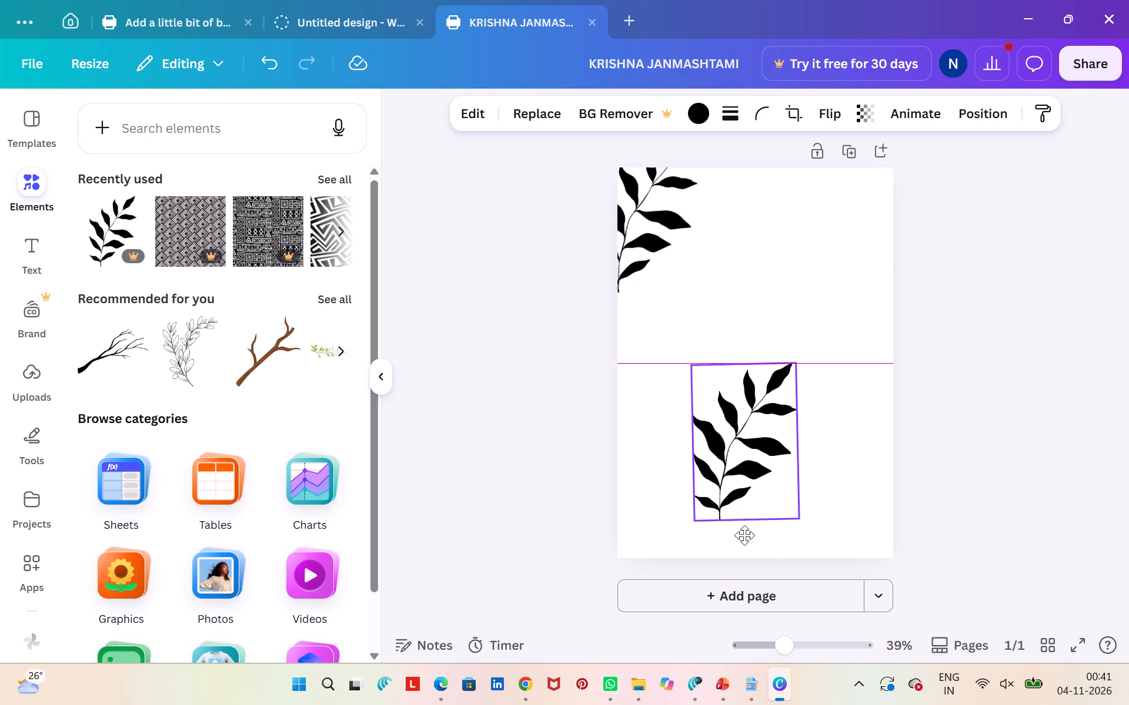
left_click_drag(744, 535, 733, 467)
Rotate the duplicated leafy branch nearly upside down, to about -160°.
left_click_drag(740, 502, 672, 463)
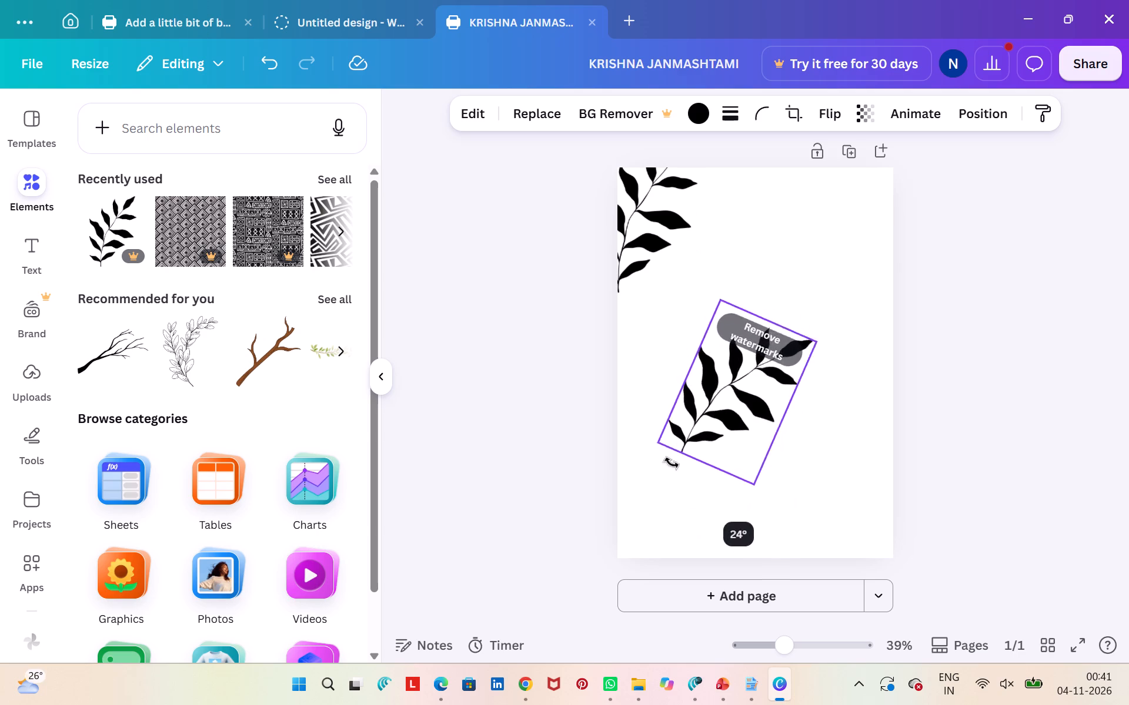
left_click_drag(672, 463, 782, 243)
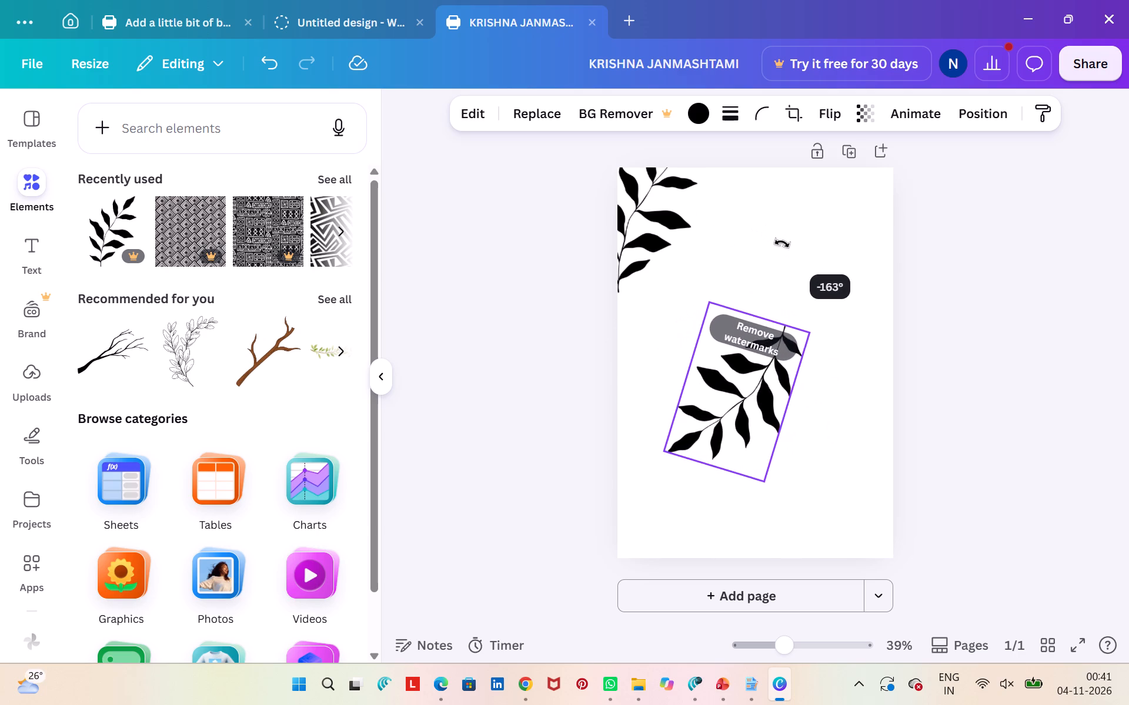
left_click_drag(782, 243, 785, 253)
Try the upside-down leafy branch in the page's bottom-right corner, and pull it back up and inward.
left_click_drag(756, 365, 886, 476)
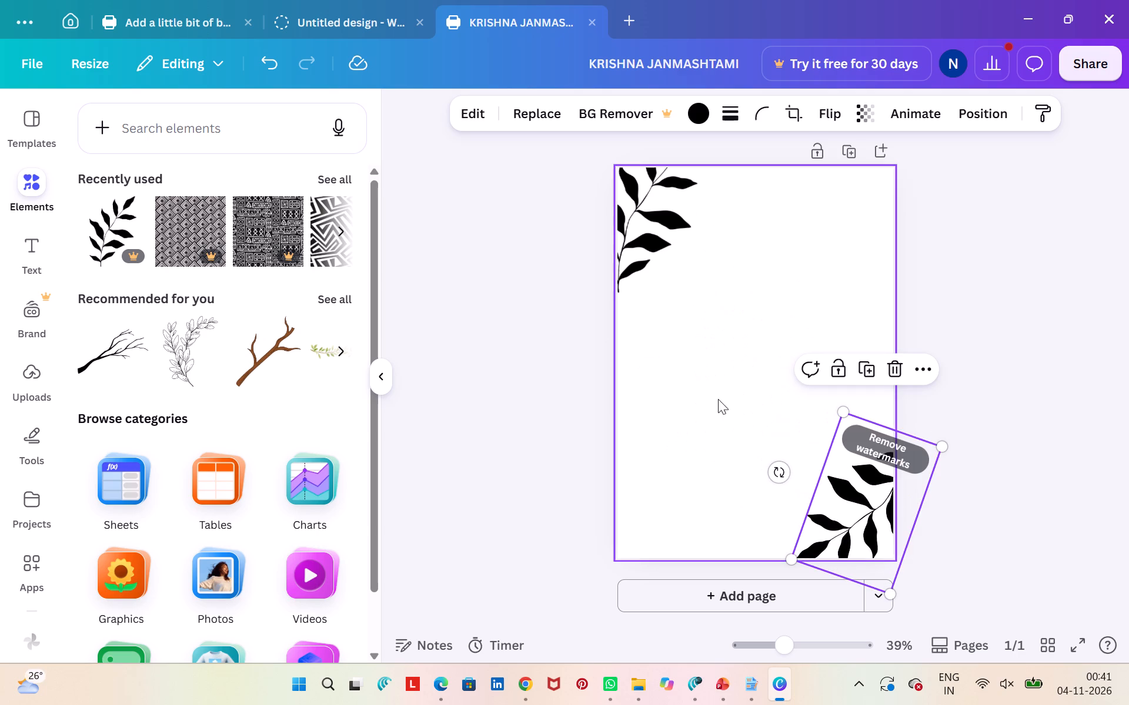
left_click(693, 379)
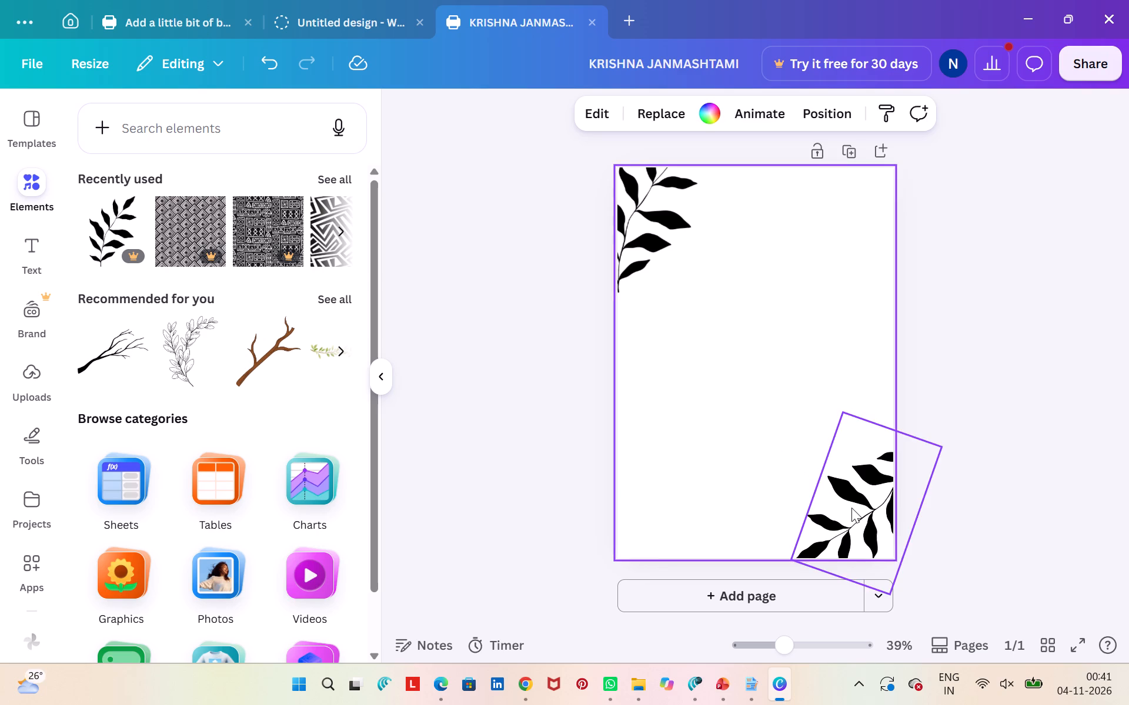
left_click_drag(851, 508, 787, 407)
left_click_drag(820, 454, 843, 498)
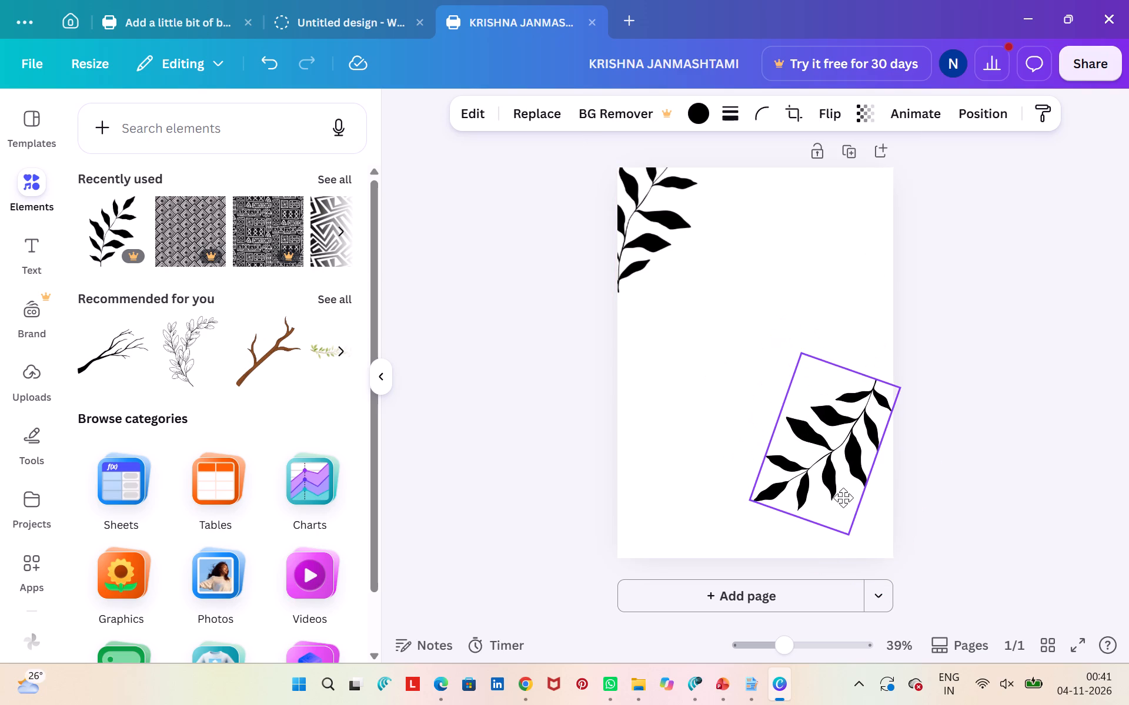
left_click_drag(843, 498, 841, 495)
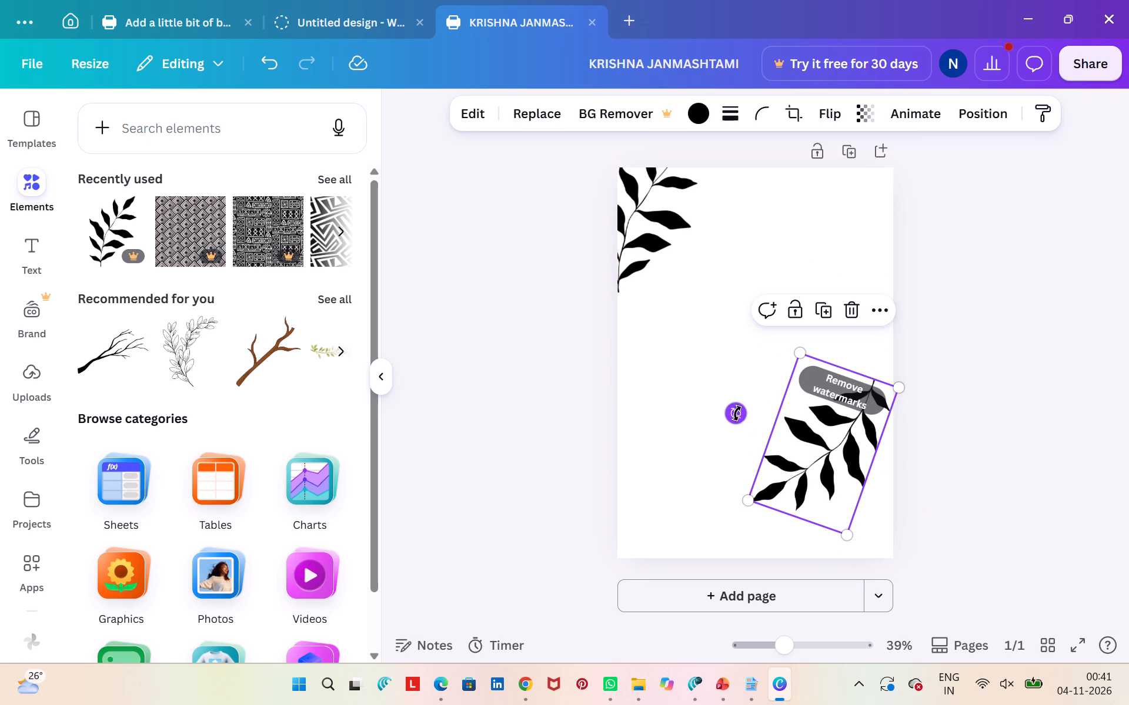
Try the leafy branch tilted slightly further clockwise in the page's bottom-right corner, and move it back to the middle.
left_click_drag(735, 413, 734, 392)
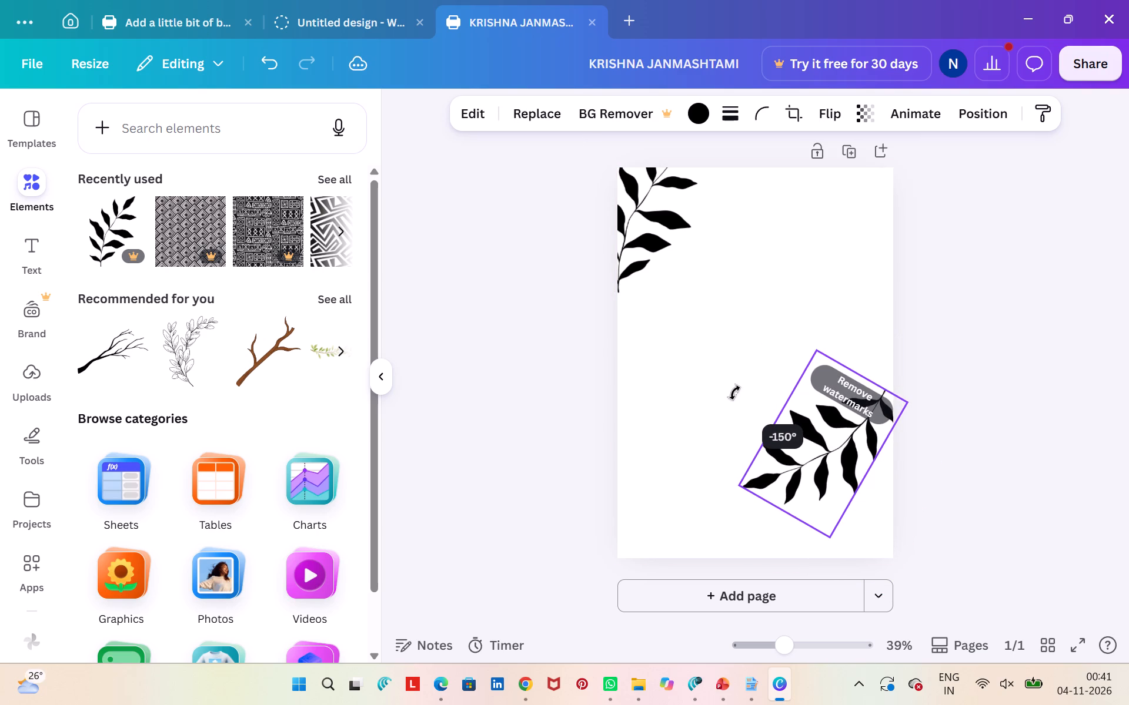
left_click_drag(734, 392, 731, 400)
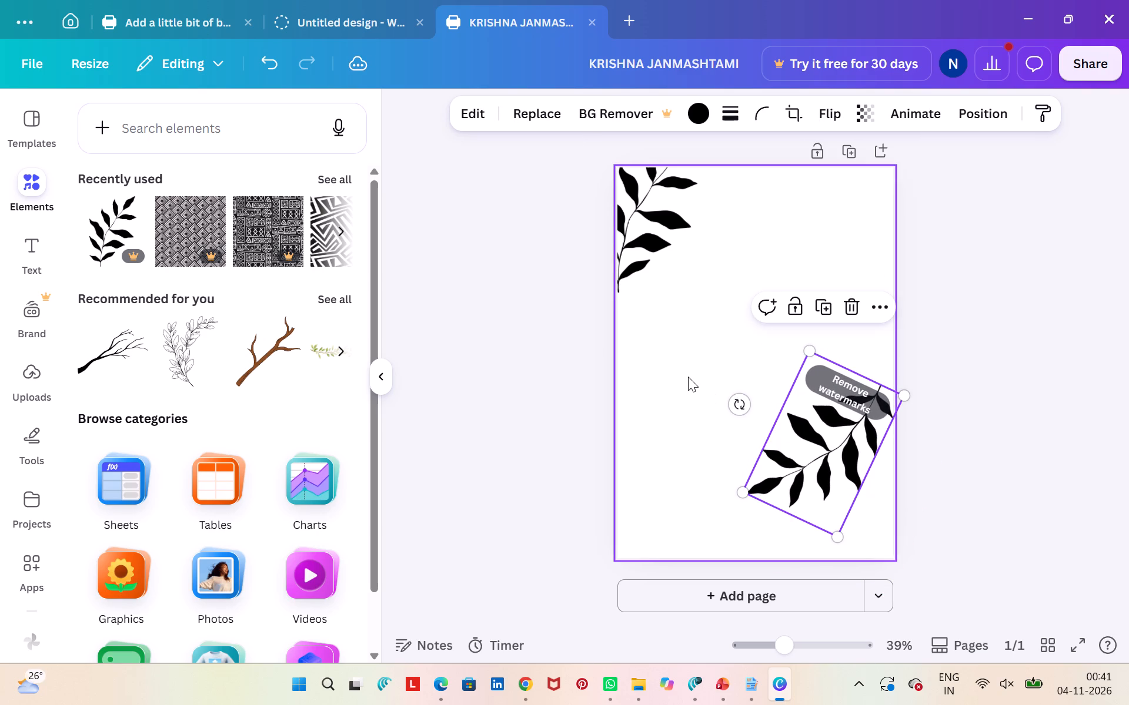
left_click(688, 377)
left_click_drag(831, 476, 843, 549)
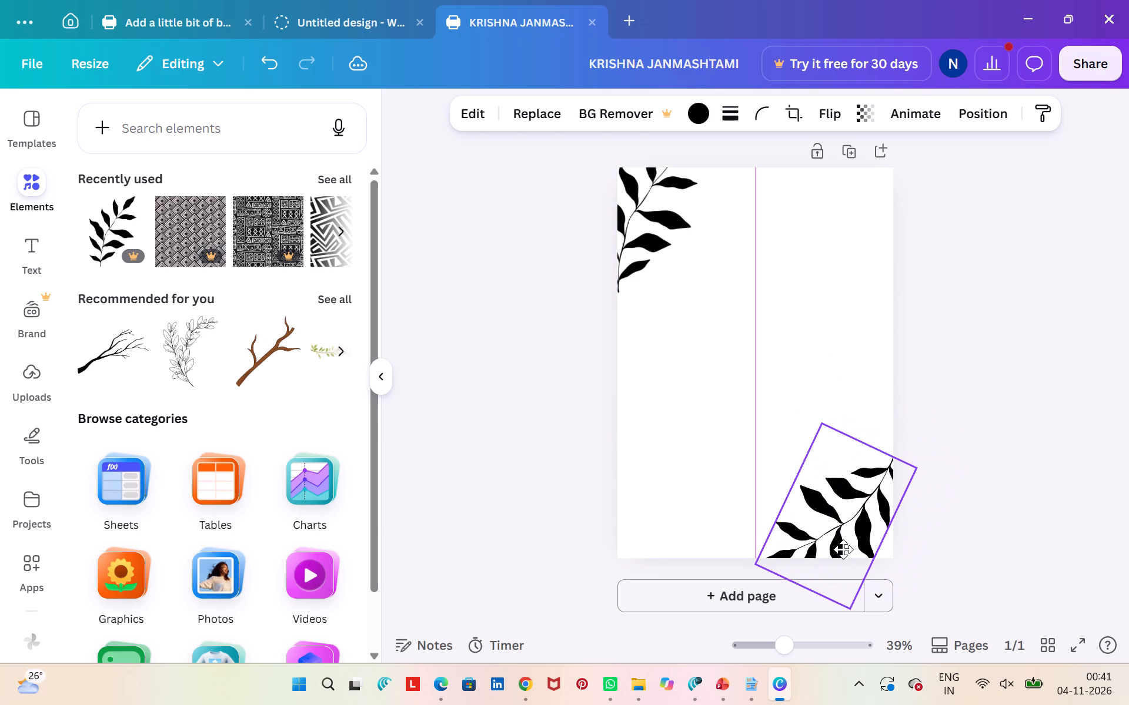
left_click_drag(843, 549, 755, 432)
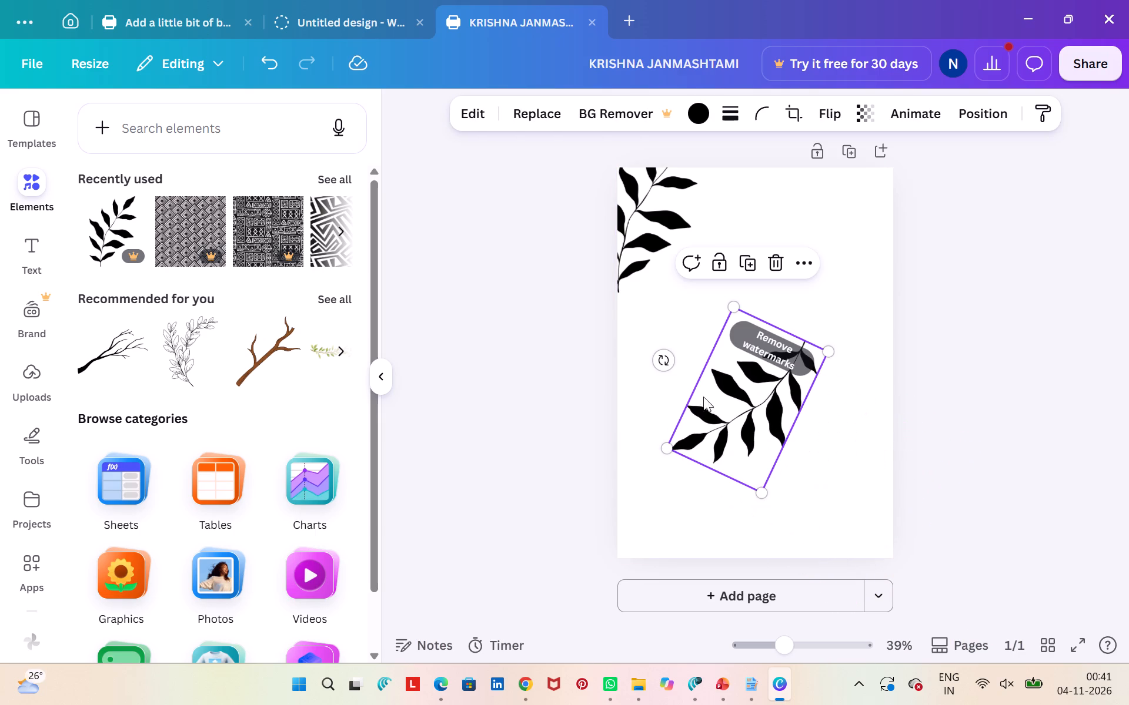
Rotate the duplicated leafy branch slightly counterclockwise so it stands steeper while remaining nearly upside down.
left_click_drag(667, 384, 672, 397)
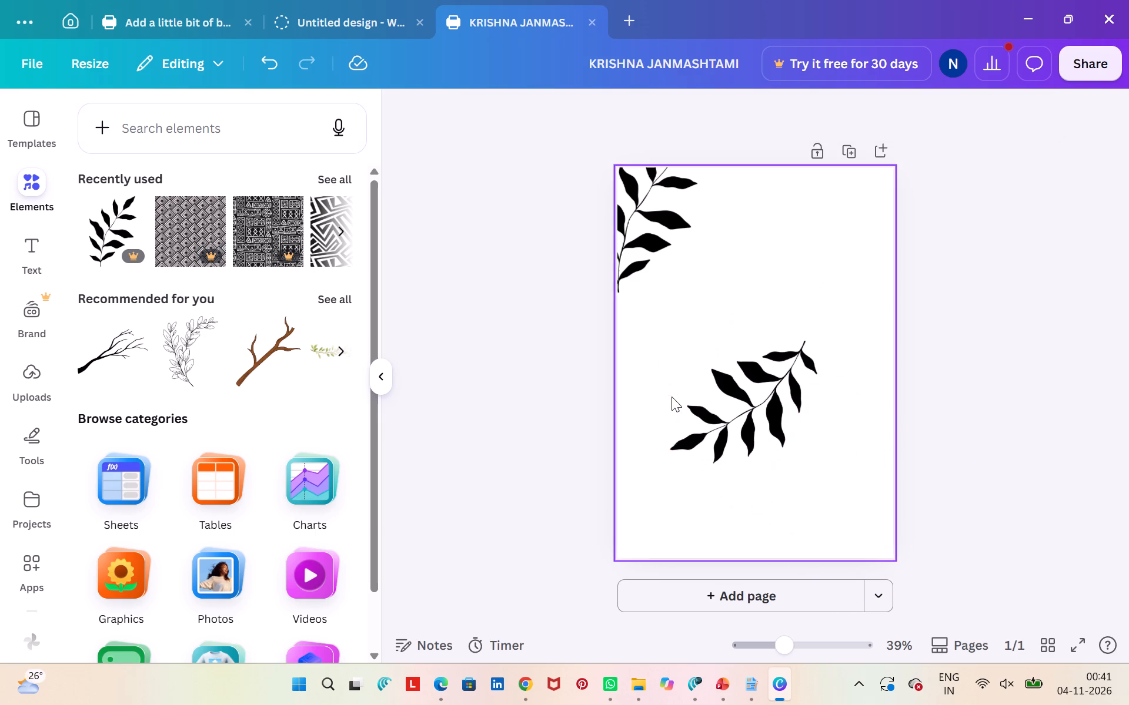
left_click(668, 366)
left_click(719, 401)
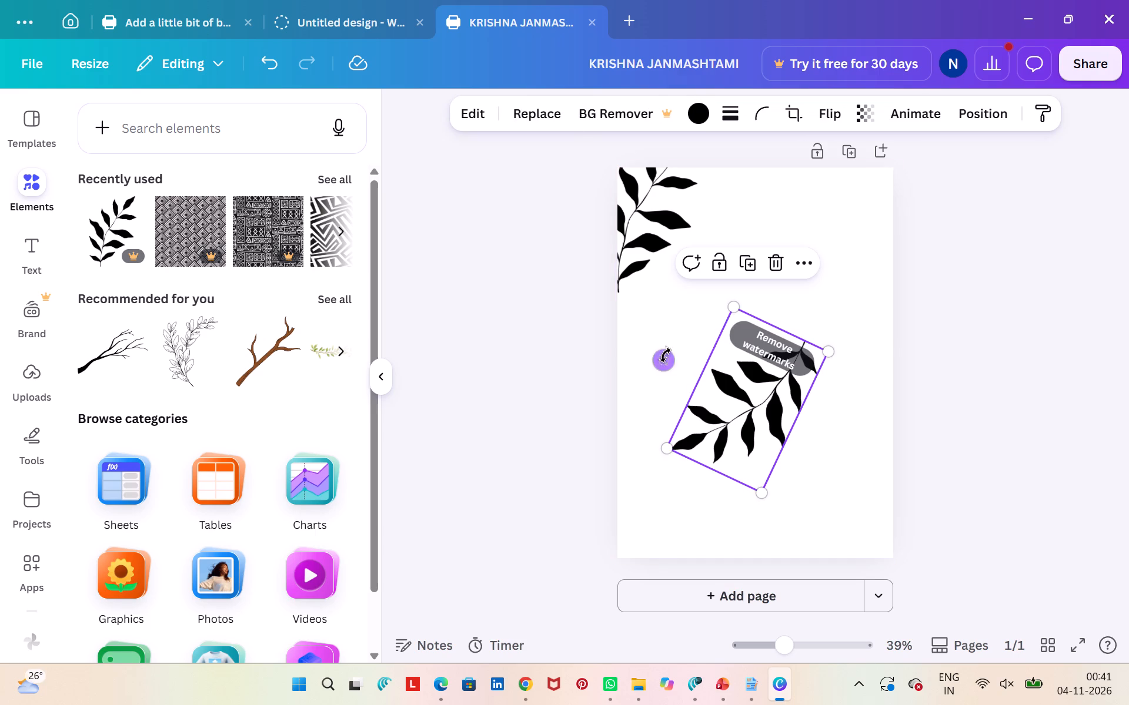
left_click_drag(663, 358, 670, 377)
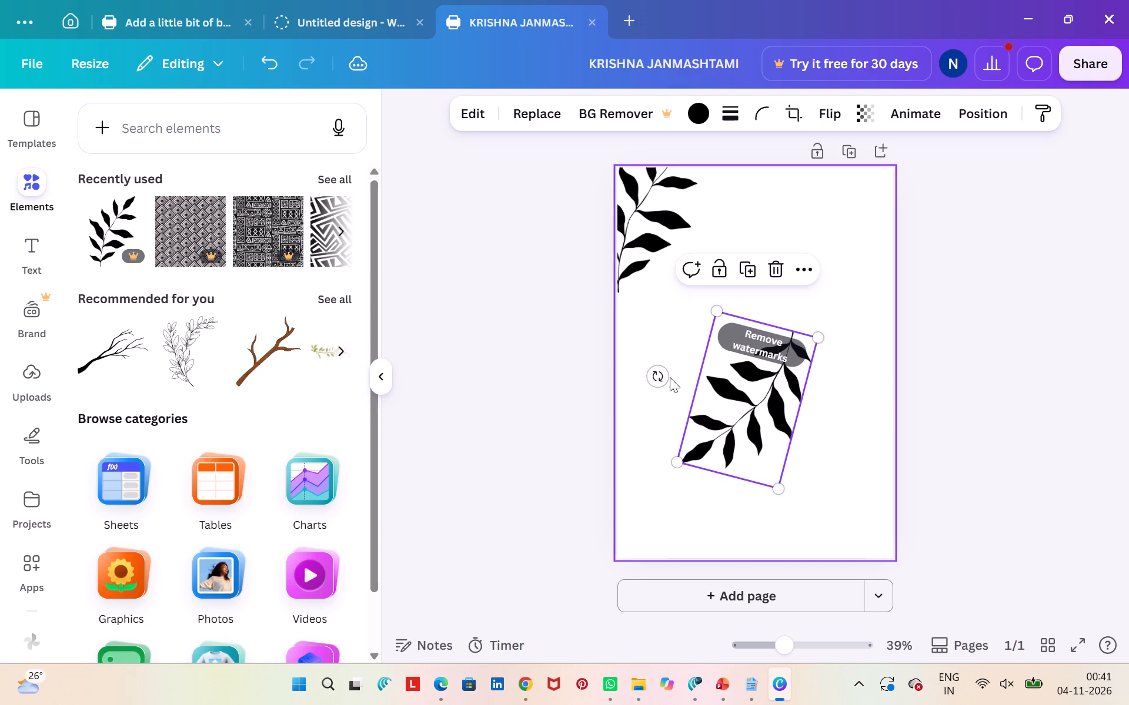
Move the rotated leafy branch into the page's bottom-right corner, with its edges running off the page.
left_click_drag(646, 321, 764, 374)
left_click_drag(764, 374, 824, 409)
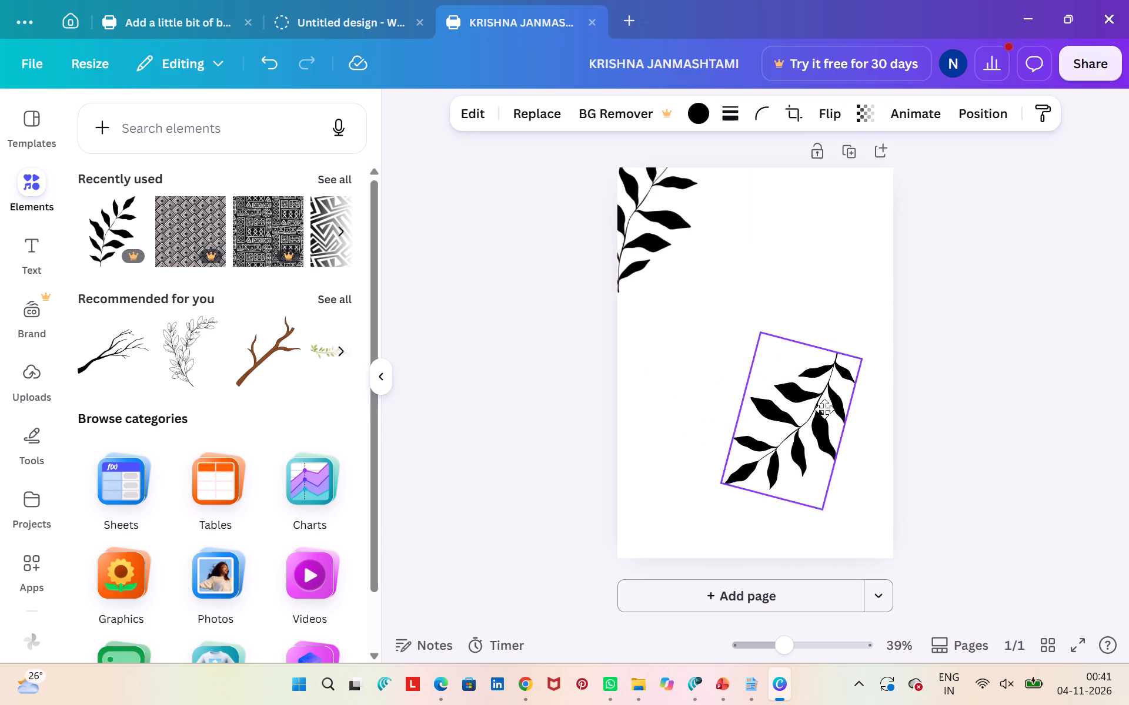
left_click_drag(824, 409, 867, 475)
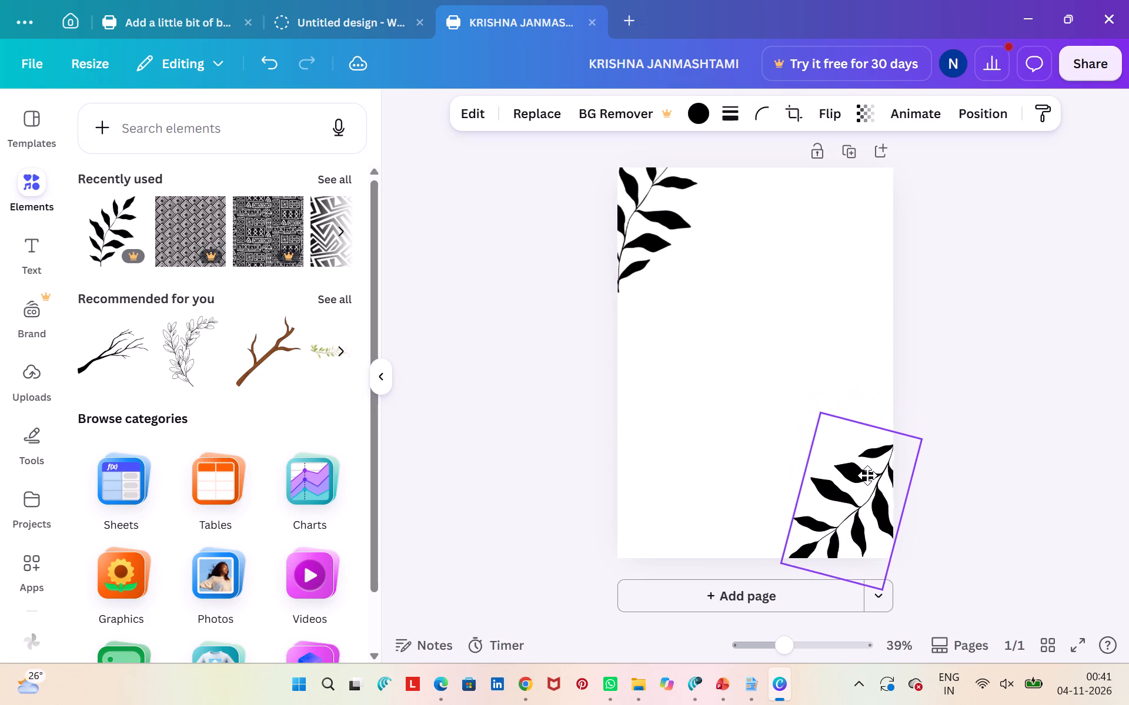
left_click_drag(867, 475, 862, 484)
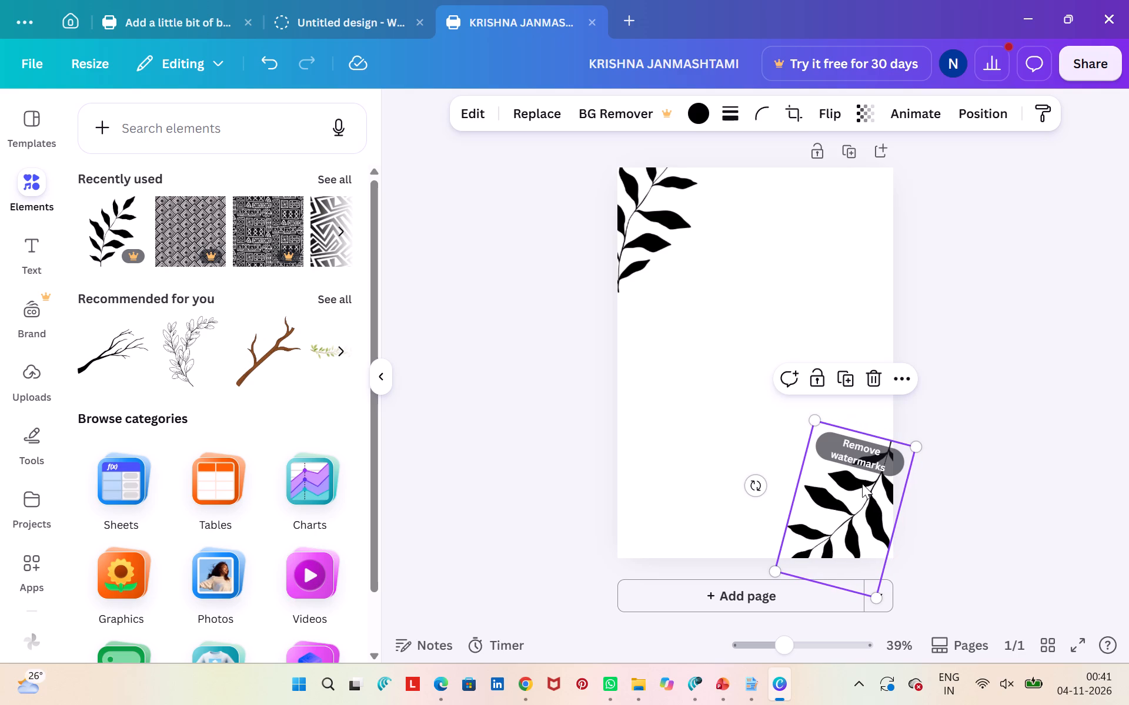
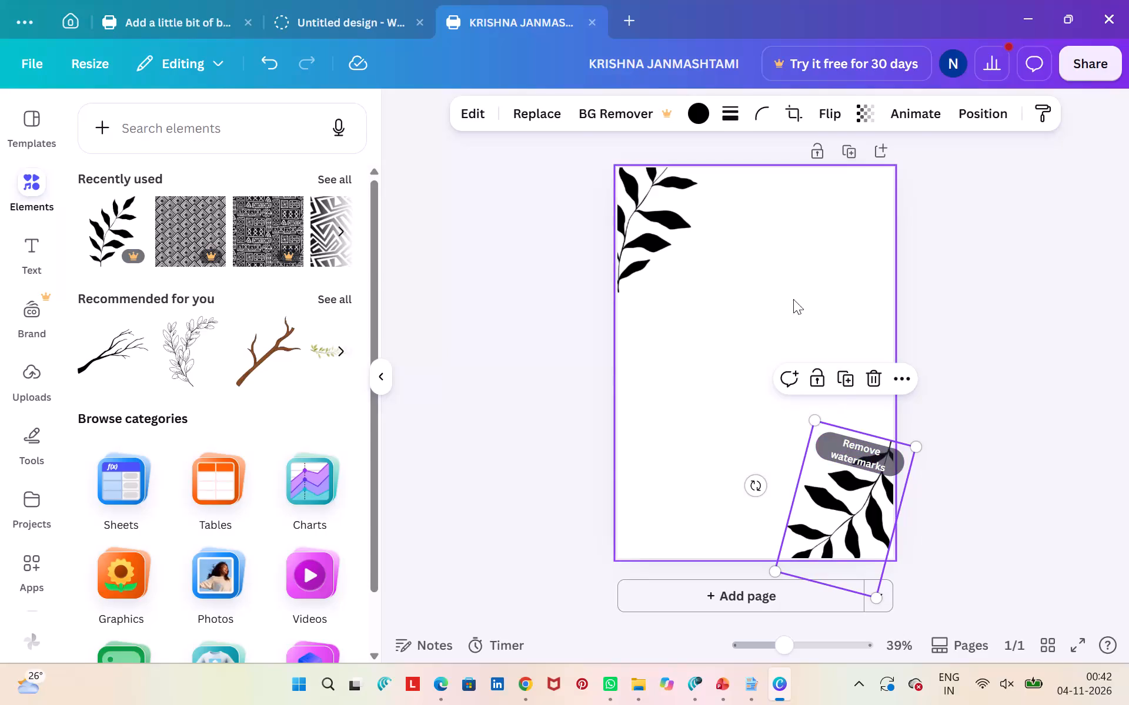
Deselect the leafy branch and search the elements library for "BLck lines".
left_click(786, 287)
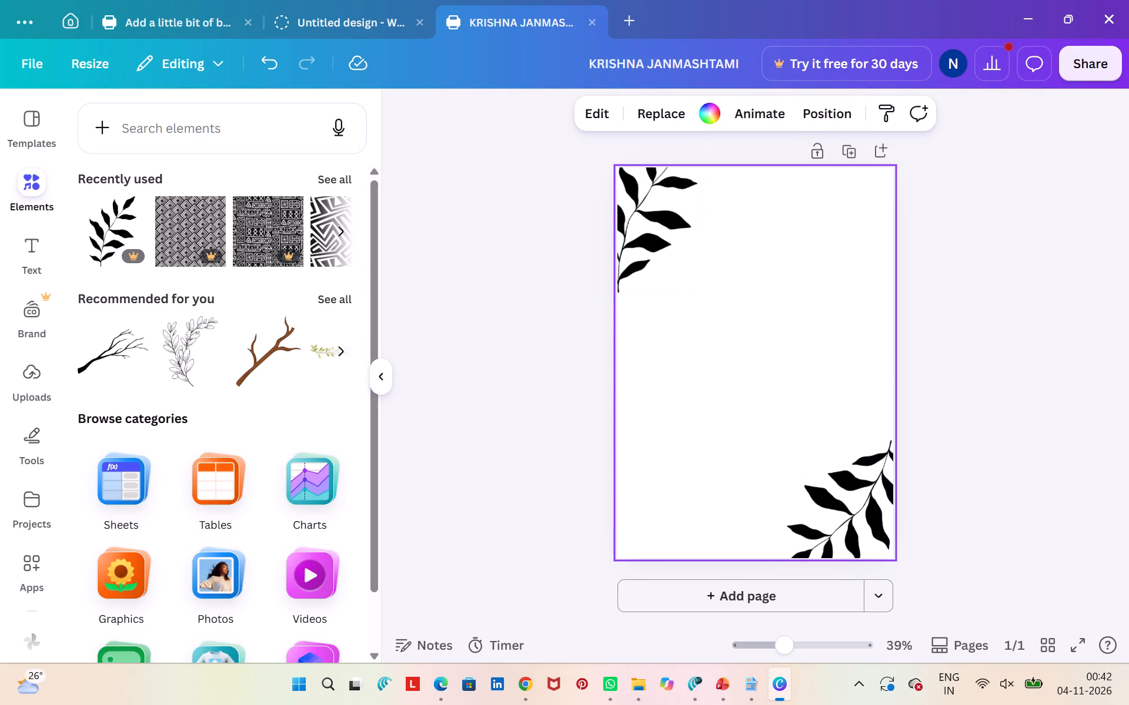
left_click(179, 117)
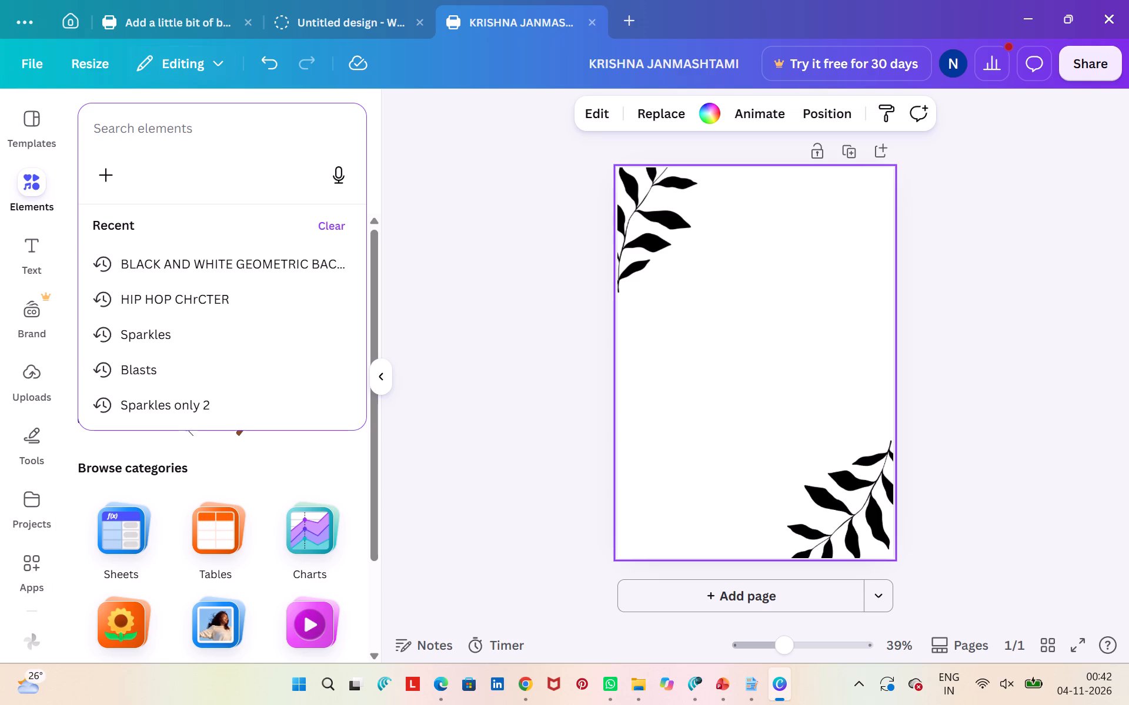
type("BL")
type("ck")
key("space")
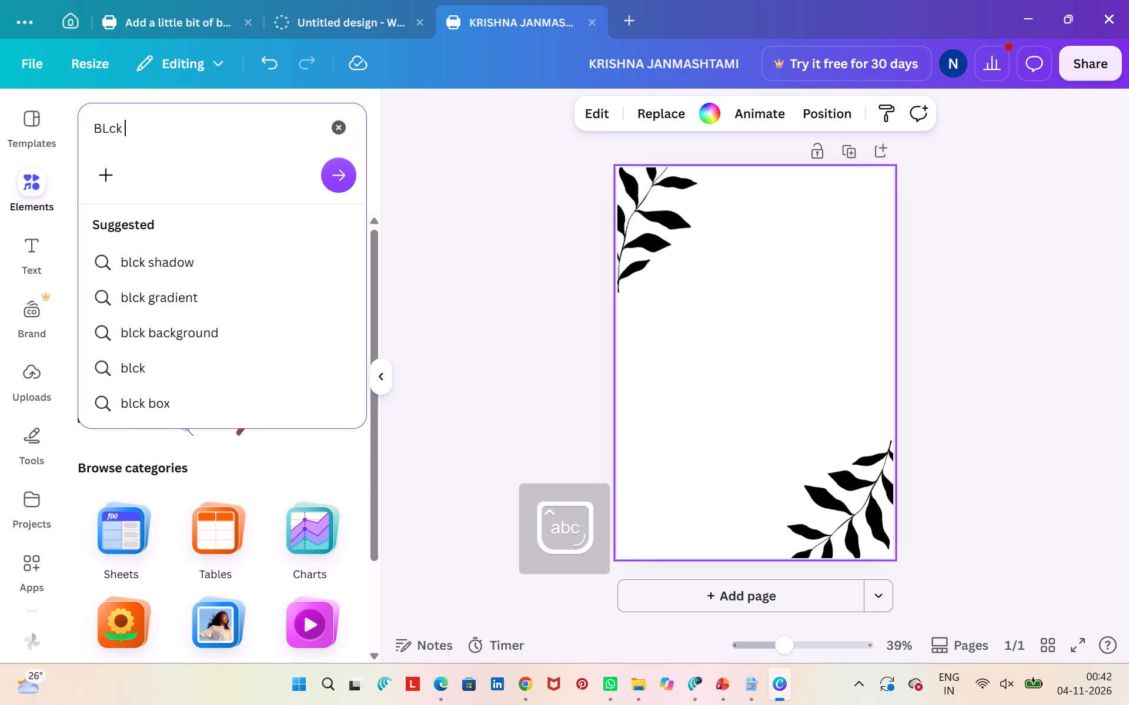
type("lines")
key("Return")
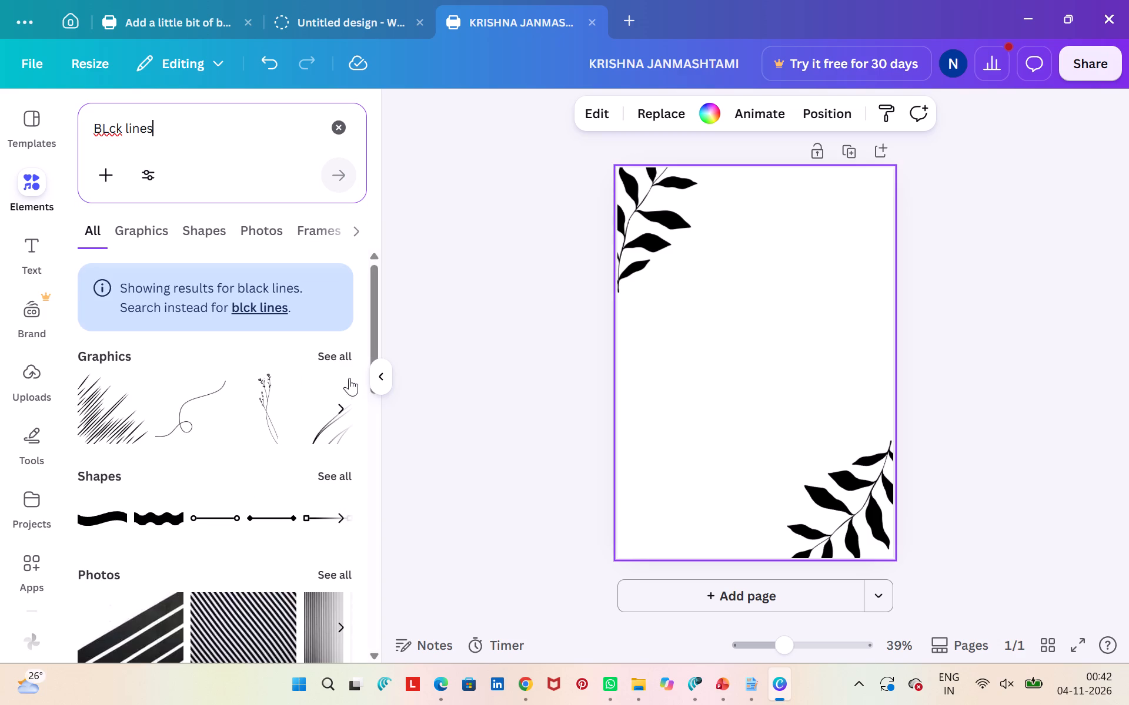
left_click(332, 373)
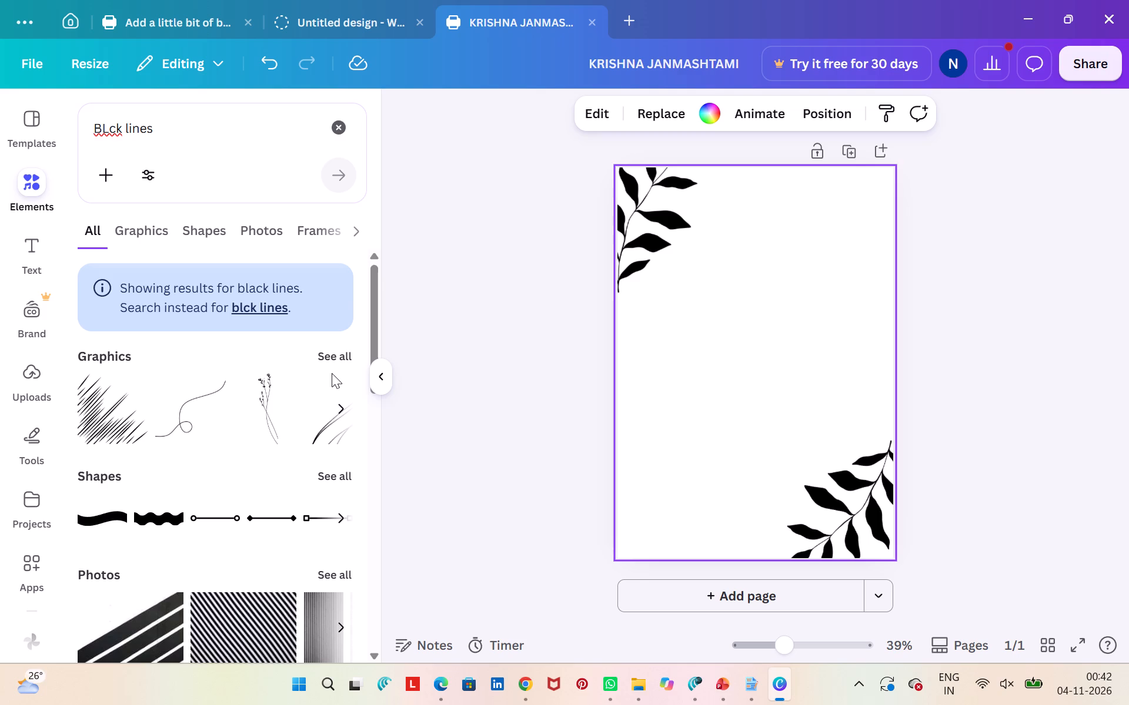
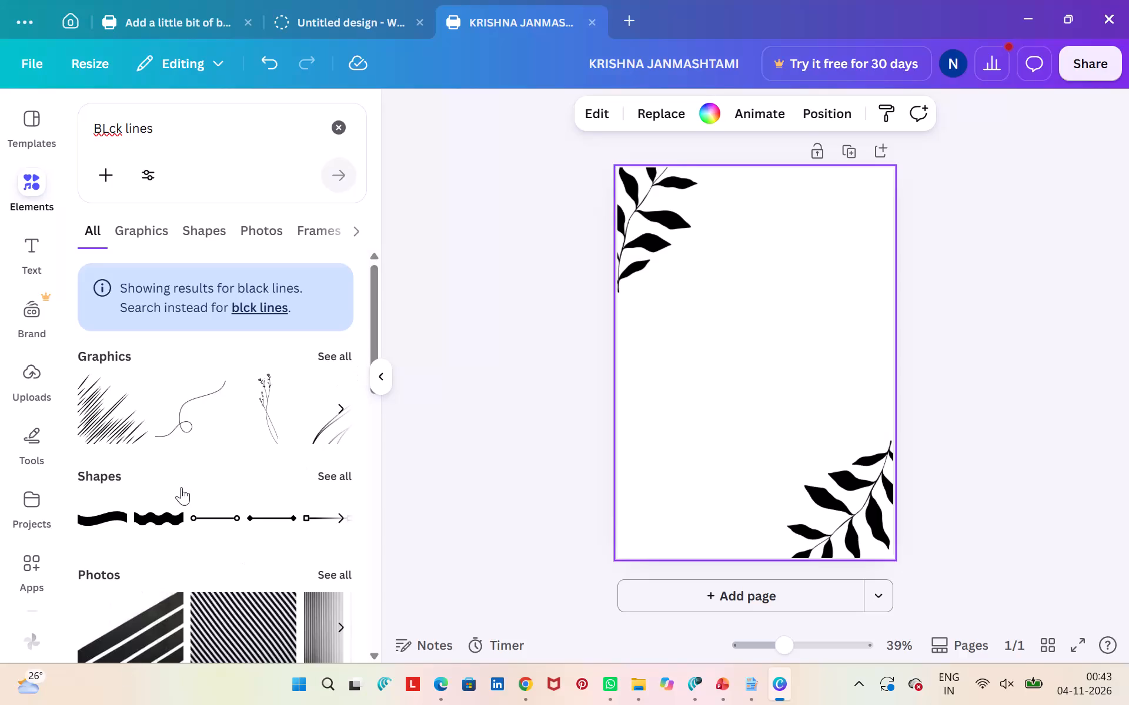
Add the thin wildflower stem graphic from the black lines graphics results and place it over the page's bottom-right leafy branch.
left_click(336, 352)
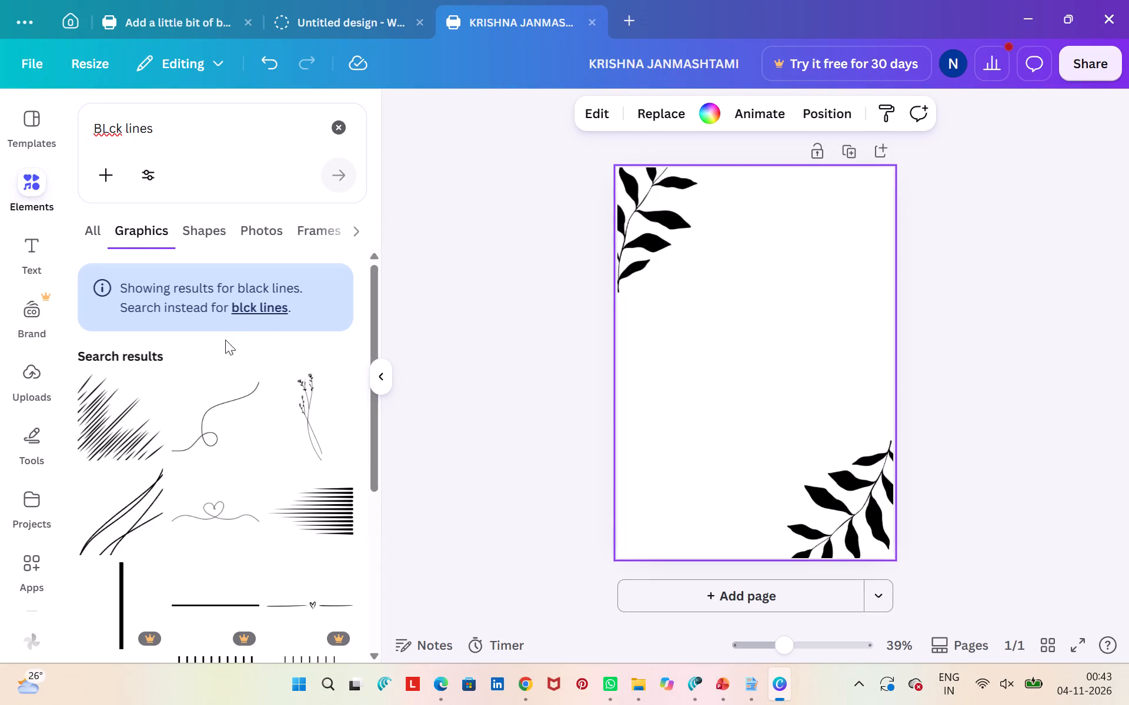
right_click(325, 411)
left_click_drag(325, 411, 338, 430)
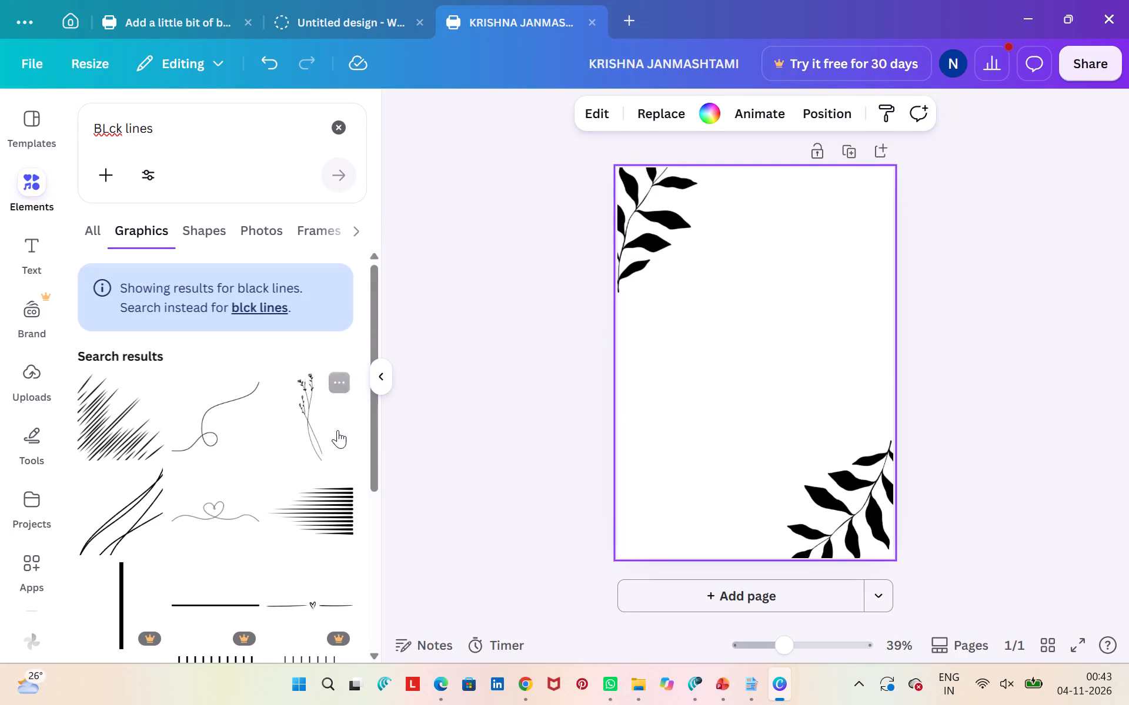
left_click_drag(338, 430, 325, 426)
left_click_drag(325, 426, 723, 374)
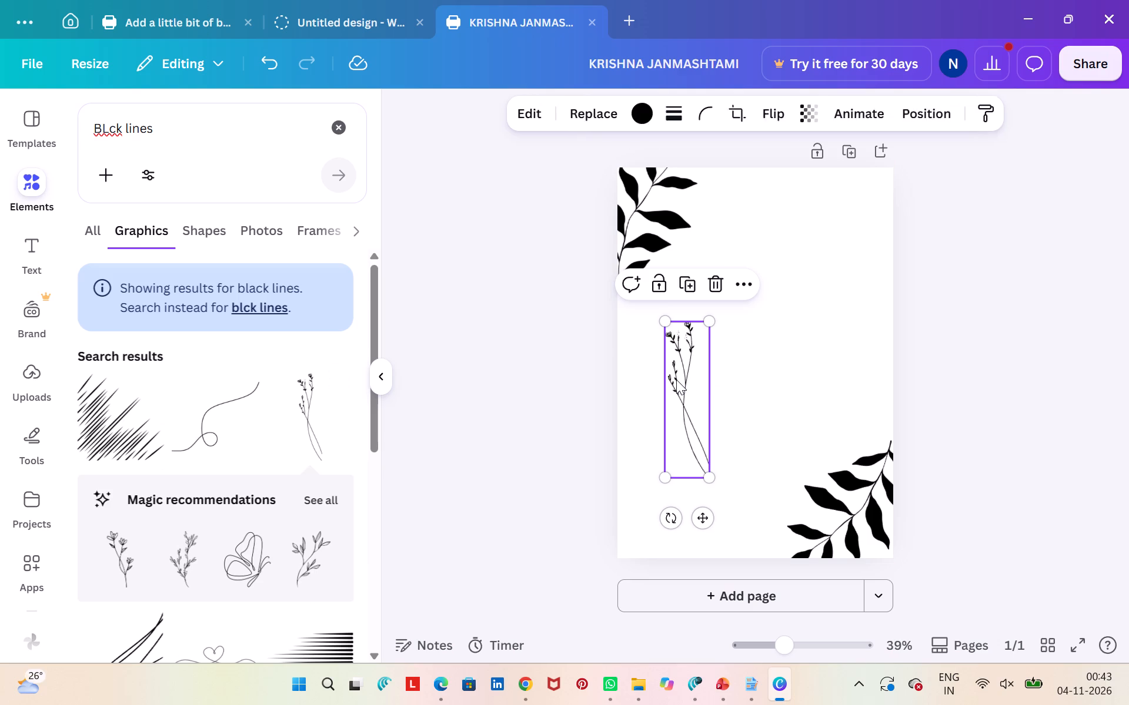
left_click_drag(676, 380, 834, 533)
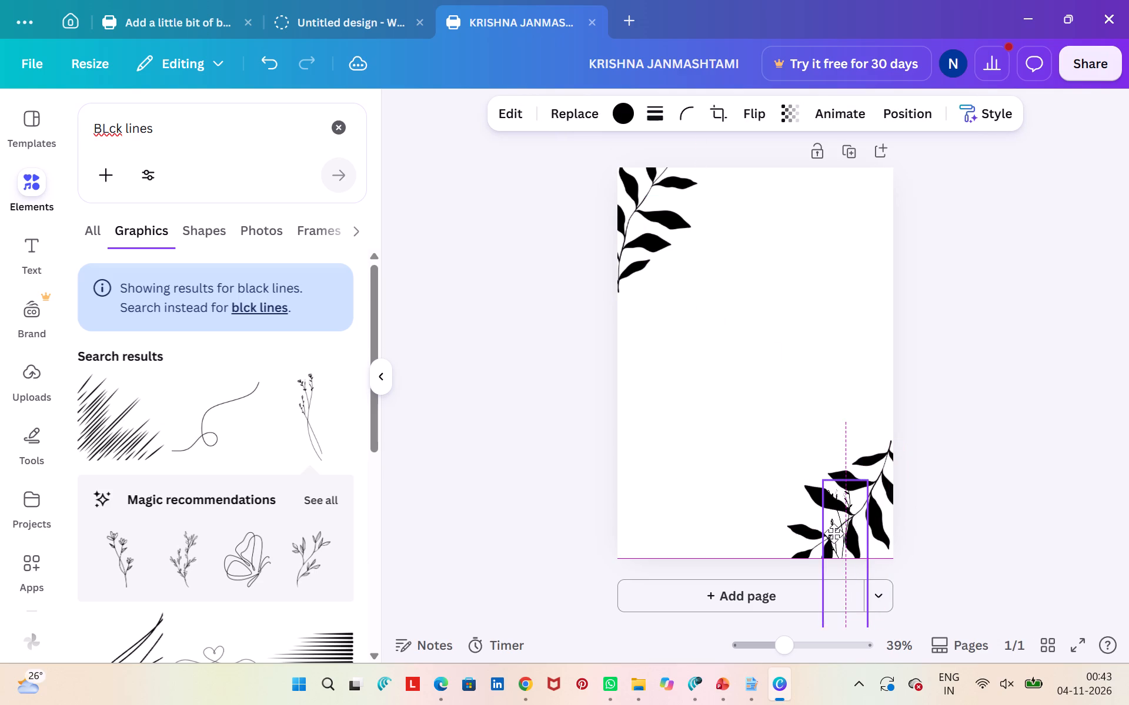
left_click_drag(834, 533, 853, 503)
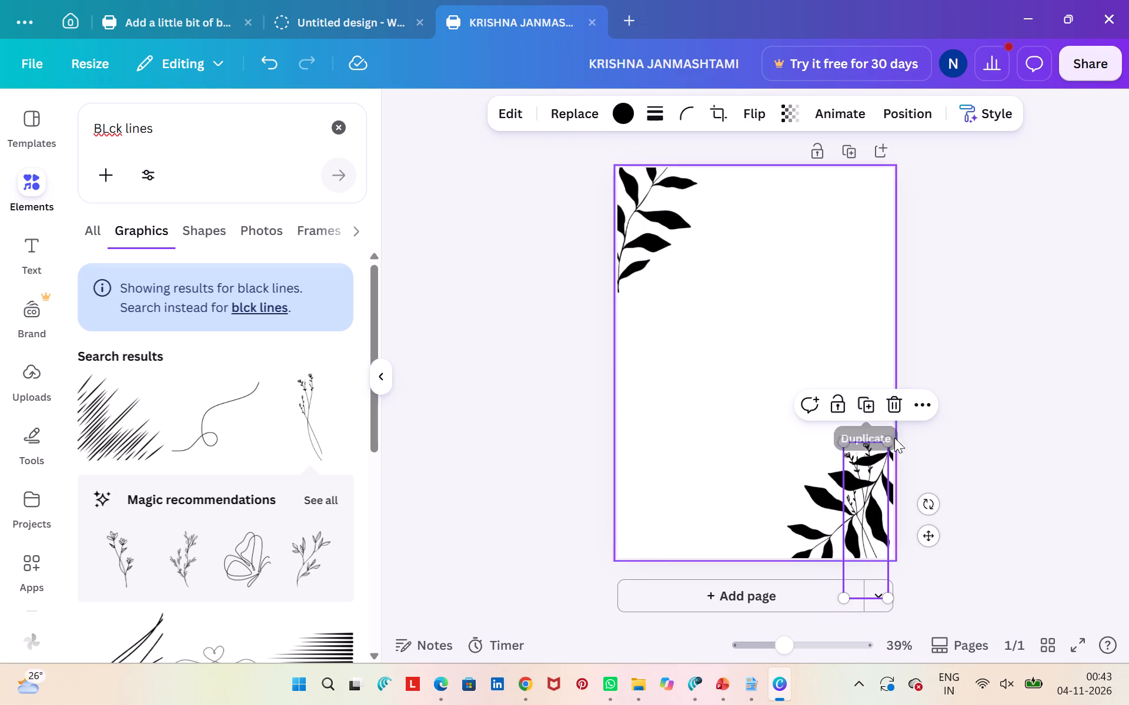
Duplicate the wildflower stem, move the copy beside the page's top-left leafy branch and rotate it to -180°.
left_click(872, 463)
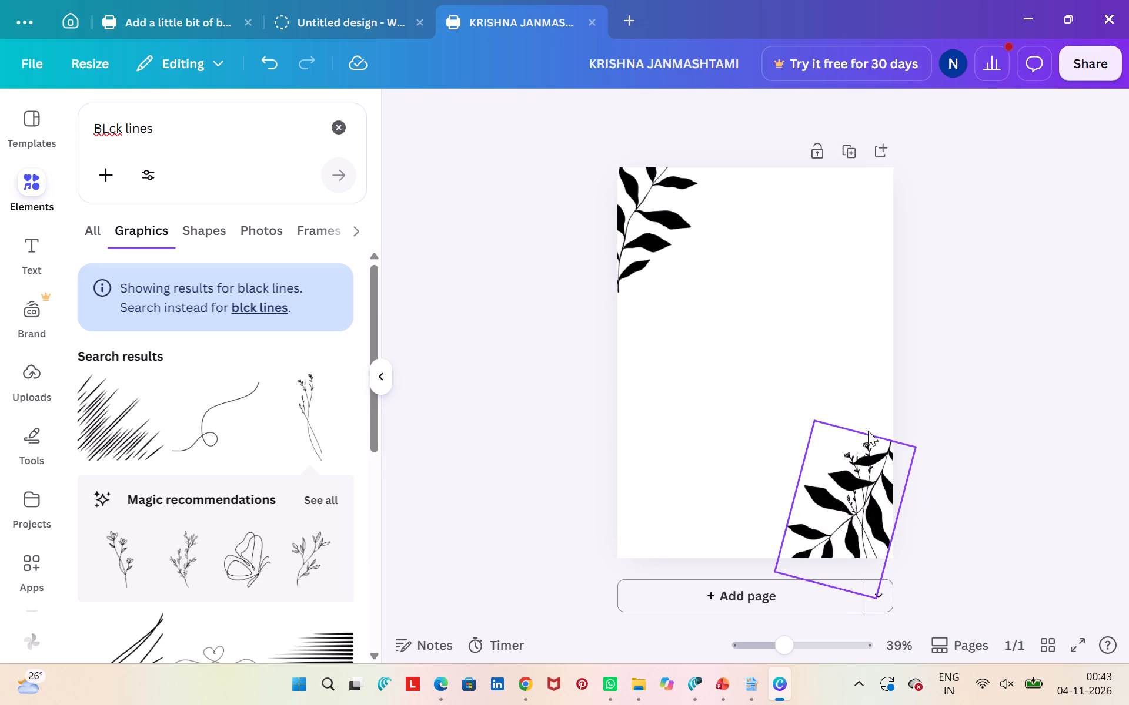
left_click(870, 459)
left_click(870, 404)
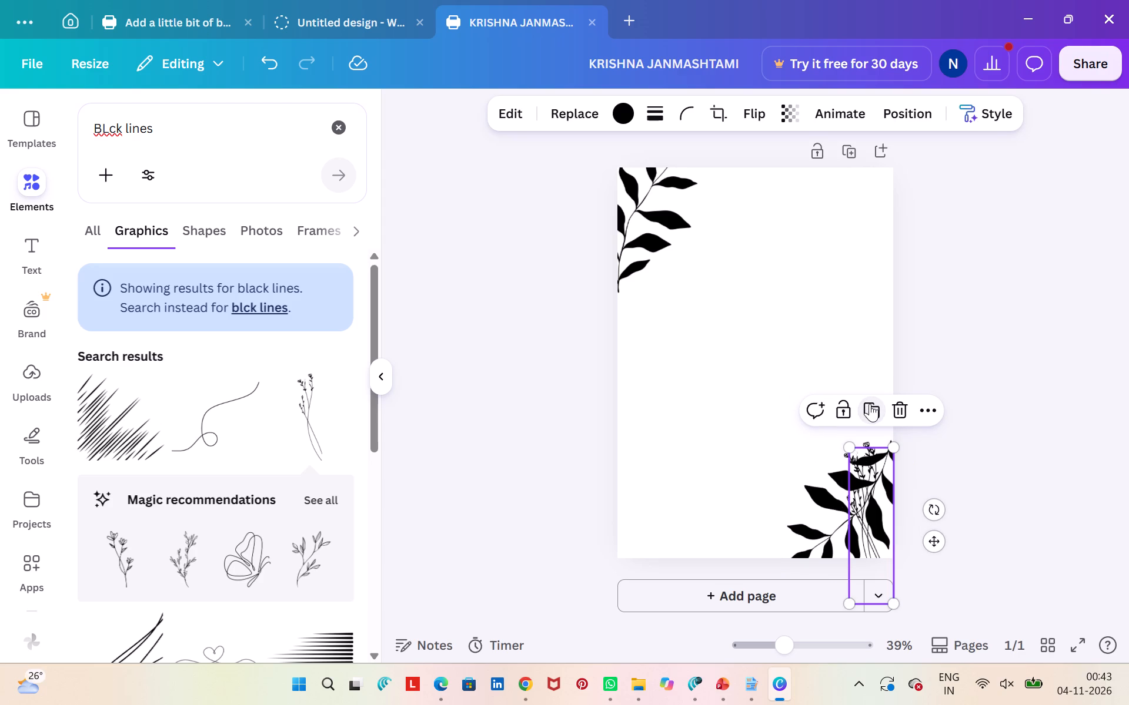
left_click_drag(874, 502, 719, 276)
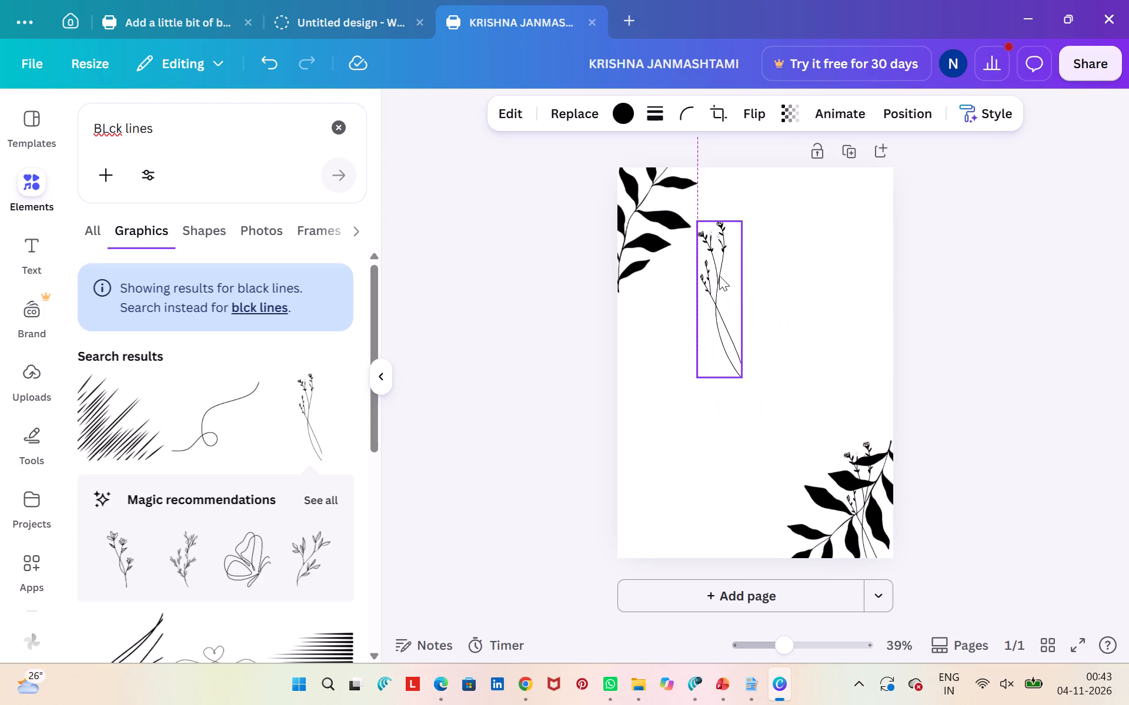
left_click_drag(694, 415, 594, 229)
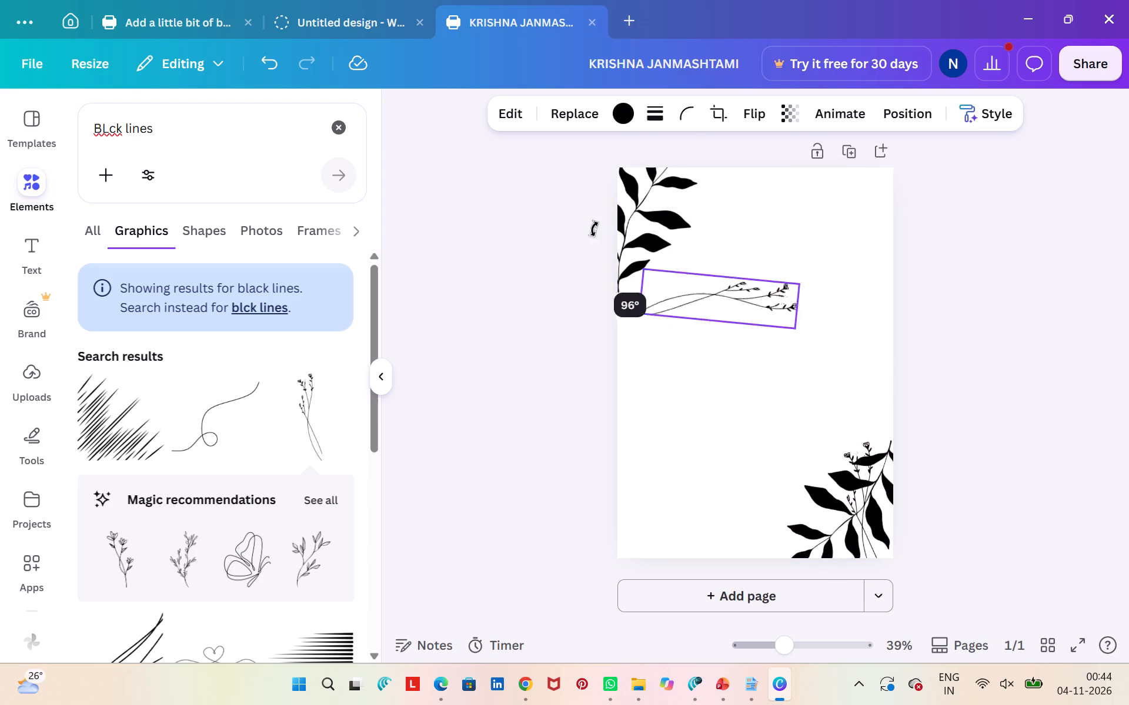
left_click_drag(594, 229, 754, 142)
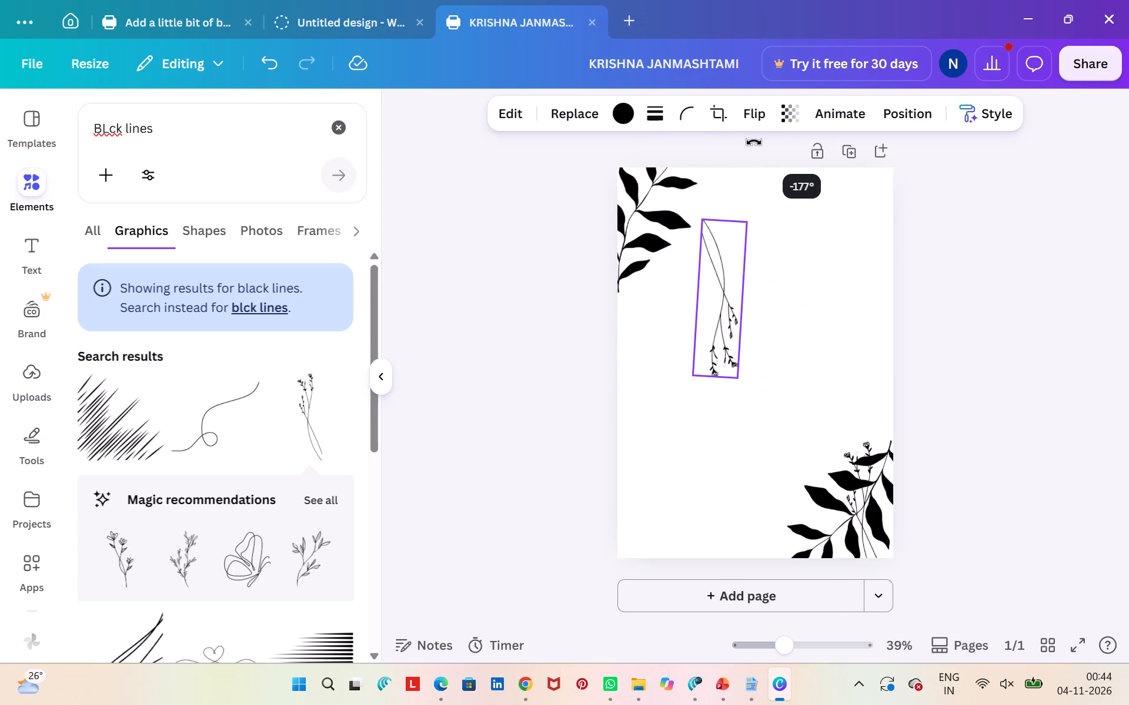
left_click_drag(754, 142, 744, 158)
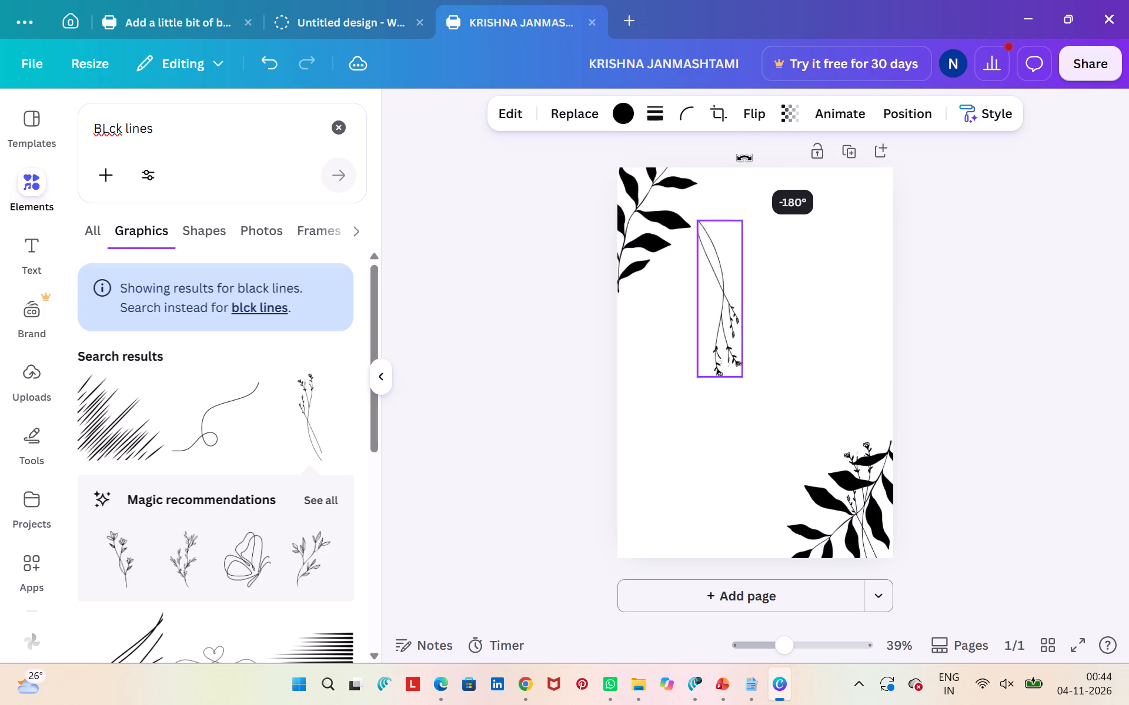
left_click_drag(744, 158, 746, 158)
left_click(804, 303)
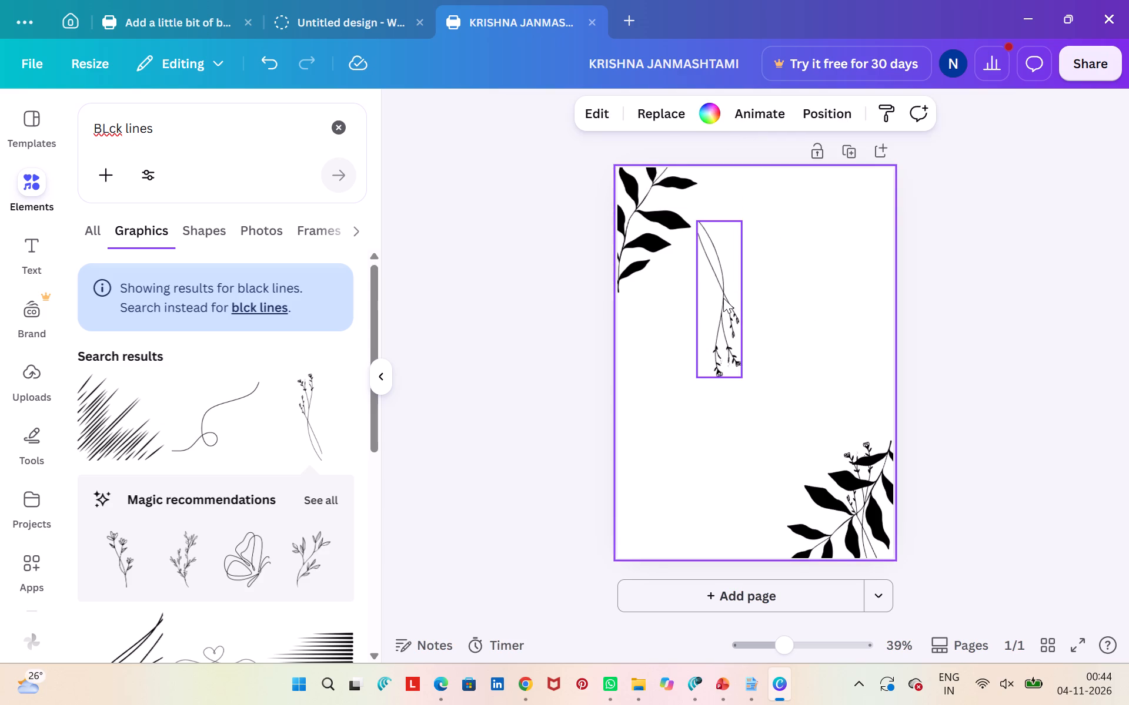
Position the upside-down wildflower stem over the leafy branch in the page's top-left corner.
left_click_drag(723, 298, 654, 202)
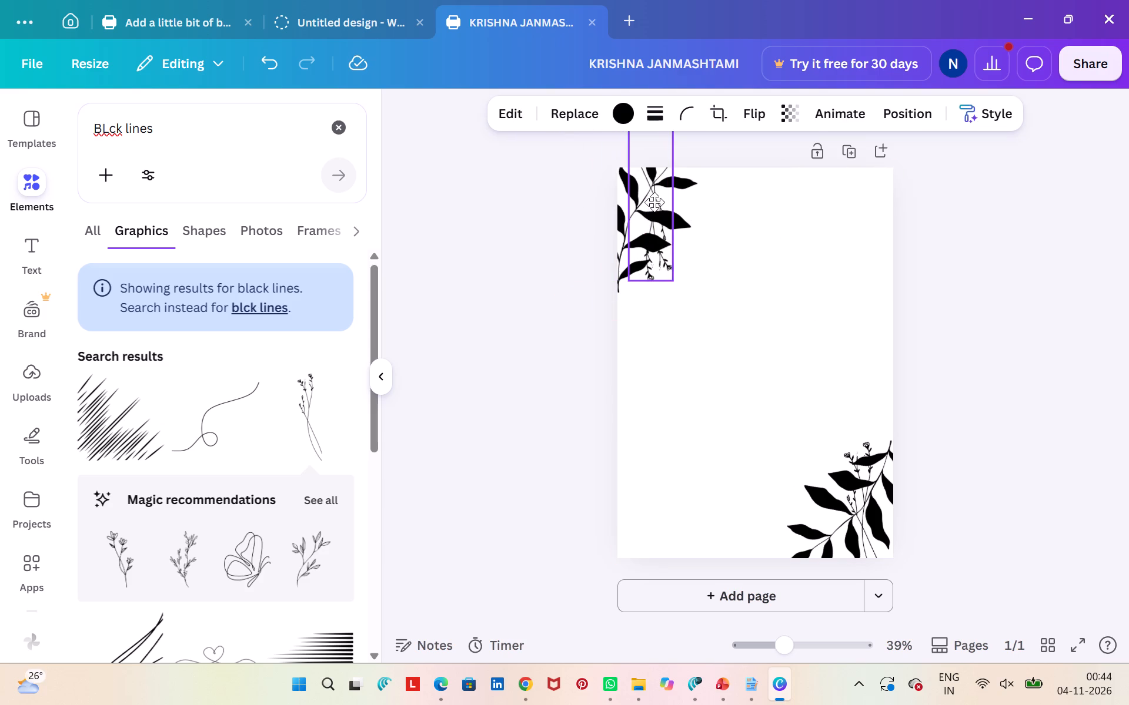
left_click_drag(654, 202, 656, 200)
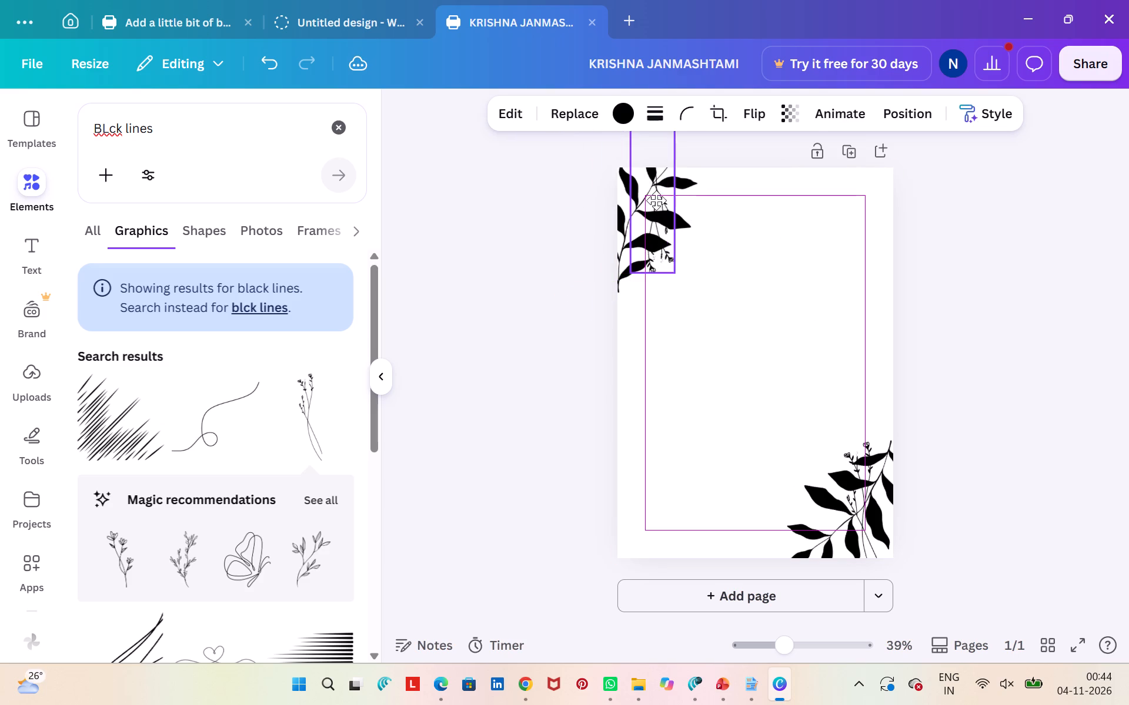
left_click_drag(656, 200, 655, 202)
left_click(716, 210)
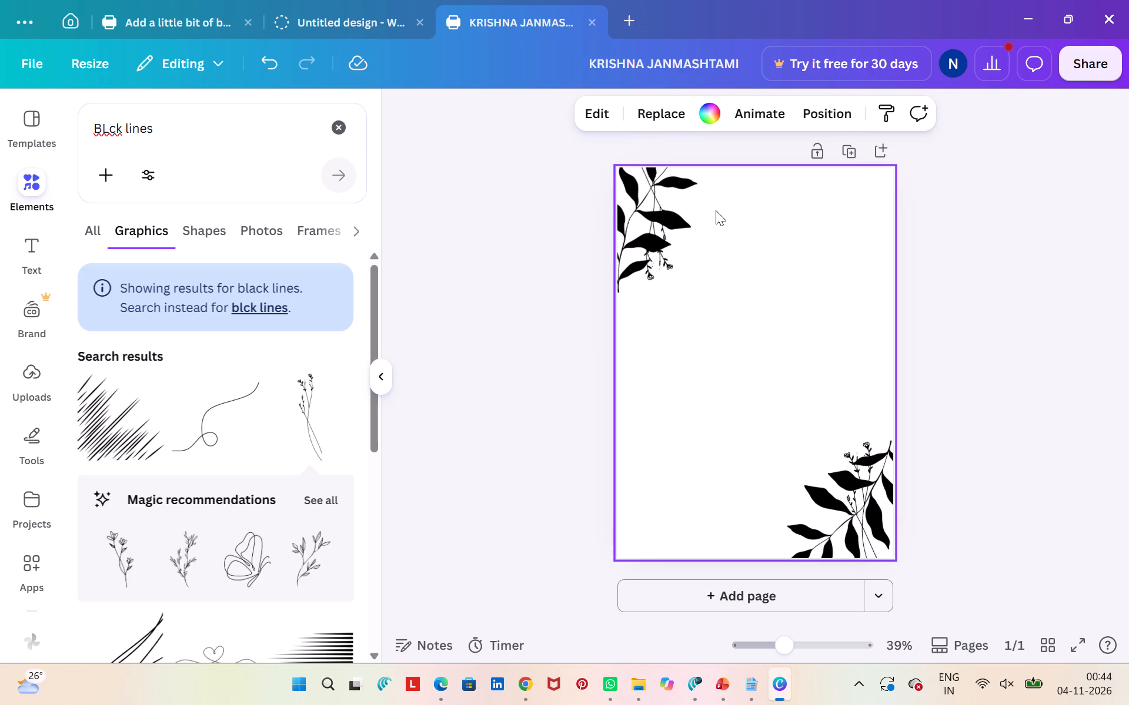
left_click_drag(646, 223, 634, 229)
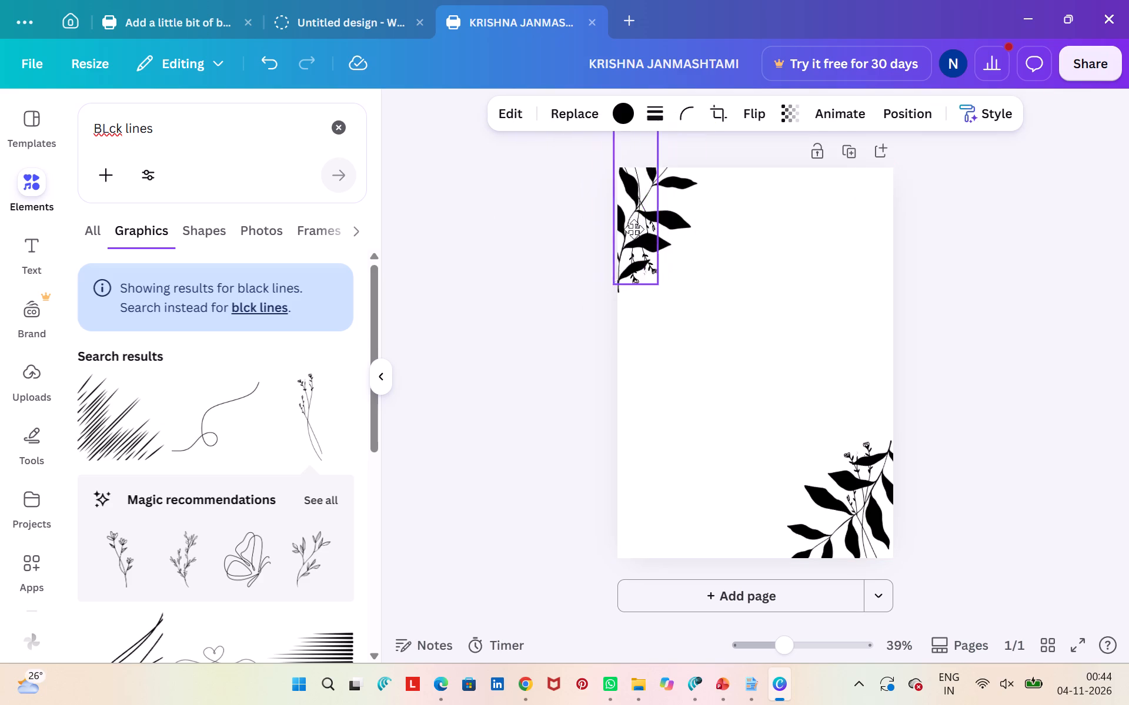
left_click_drag(634, 229, 638, 226)
left_click(743, 238)
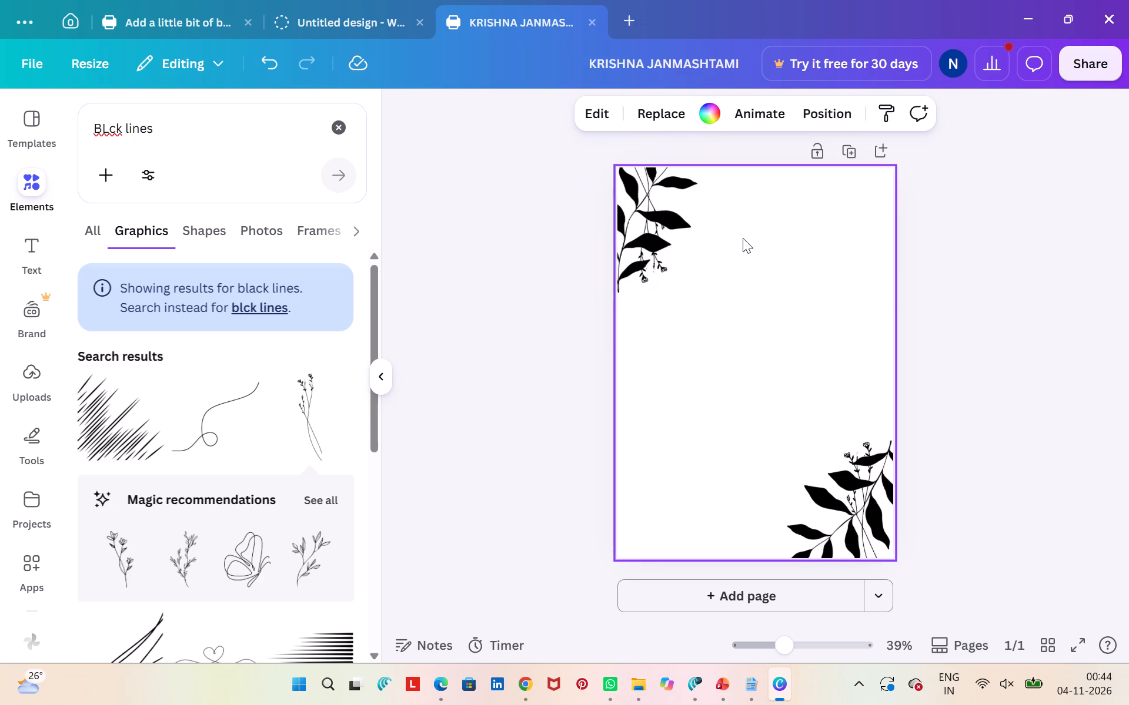
Add the plain horizontal black line graphic to the page and enlarge it to a width of about 13.4.
left_click(375, 482)
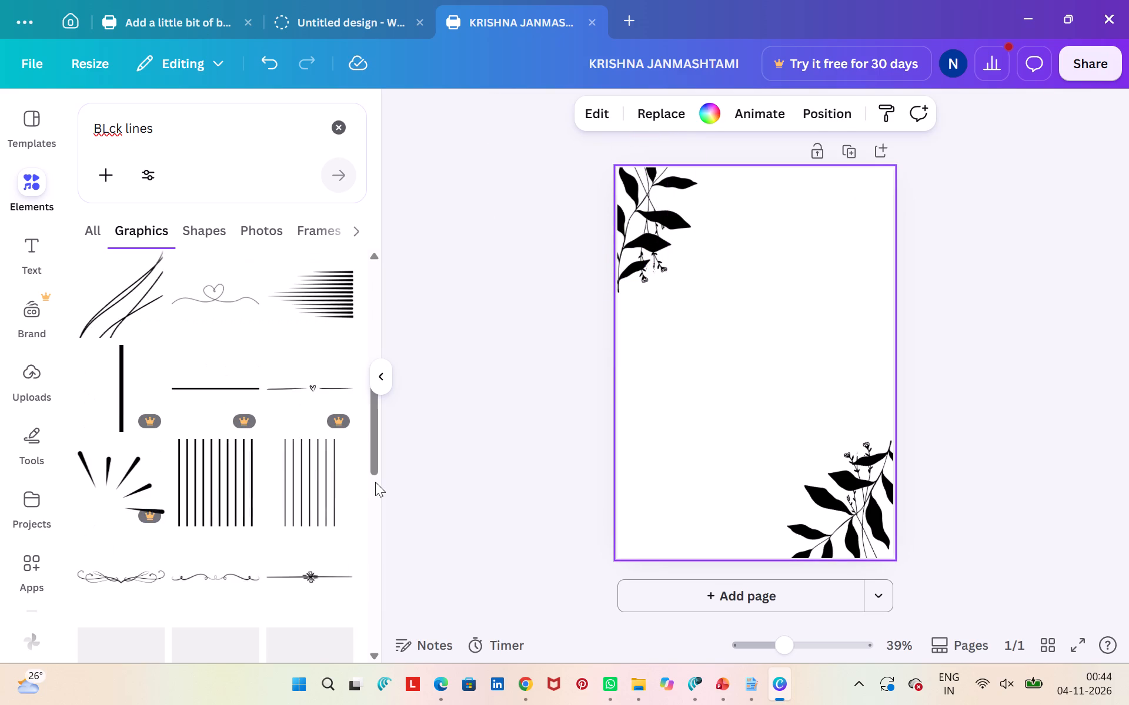
left_click(239, 380)
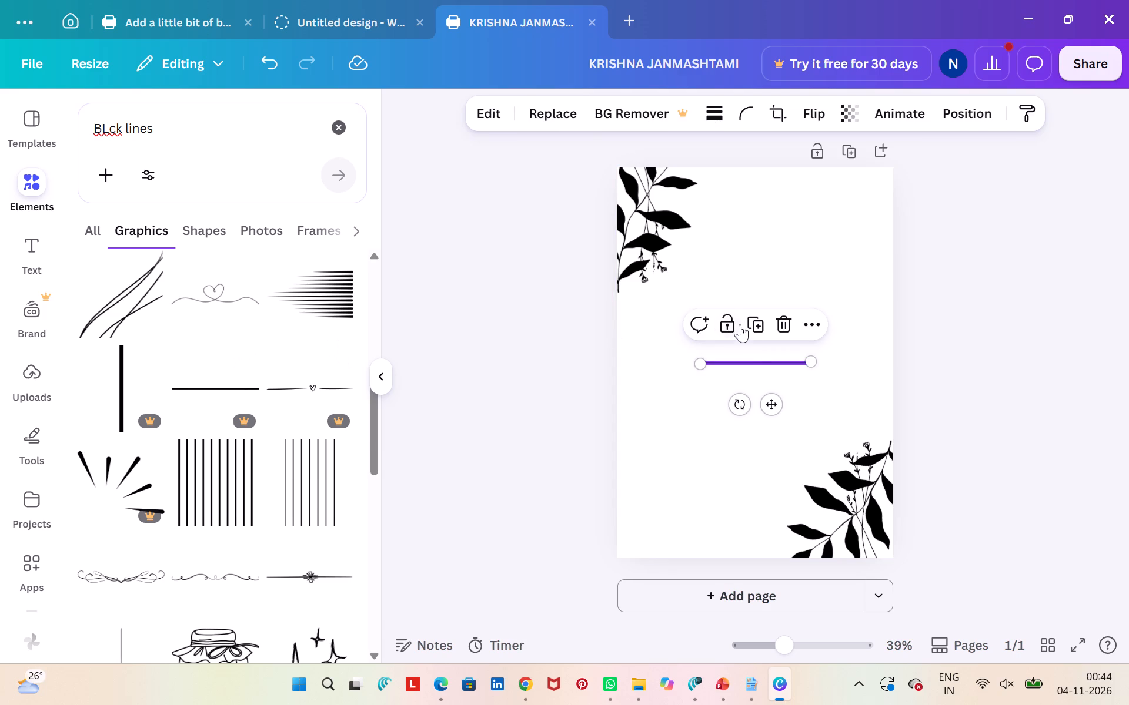
left_click_drag(819, 358, 833, 358)
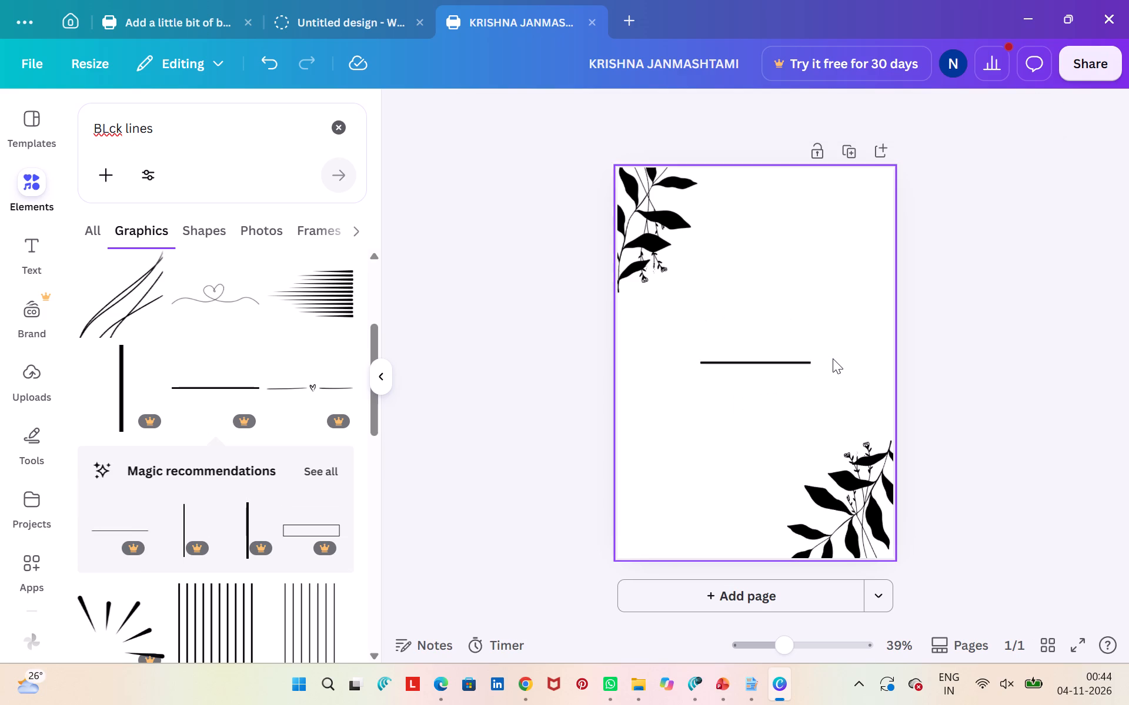
left_click_drag(787, 368, 791, 361)
left_click(791, 361)
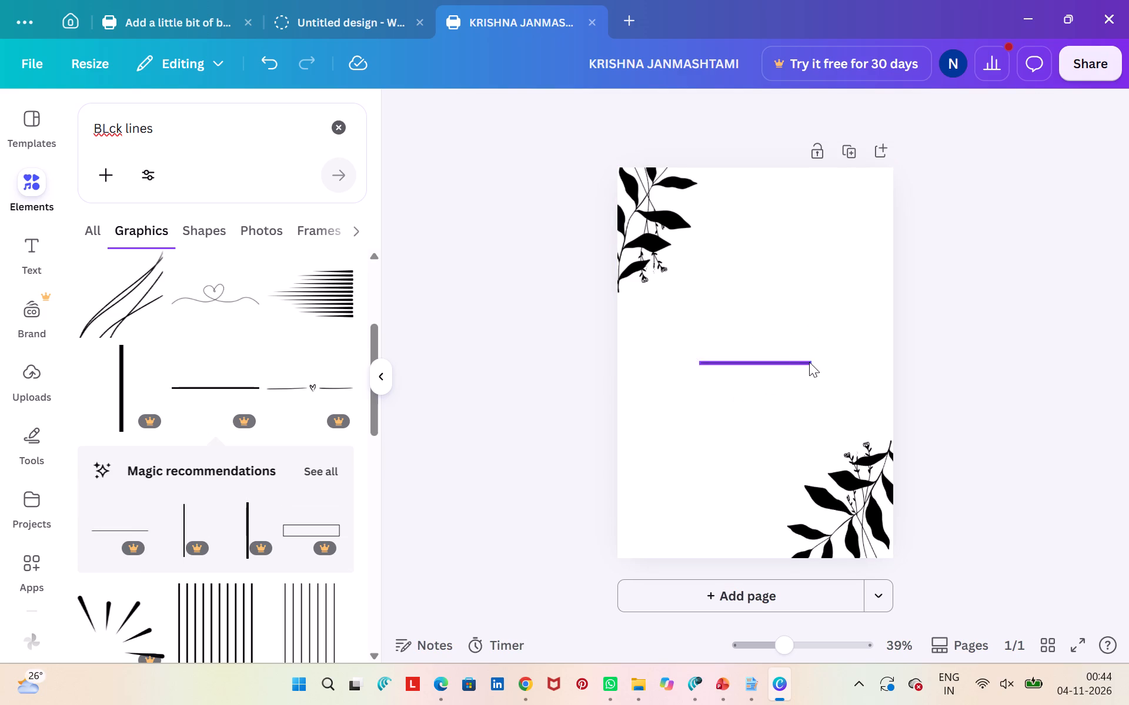
left_click(810, 362)
left_click_drag(810, 361, 920, 355)
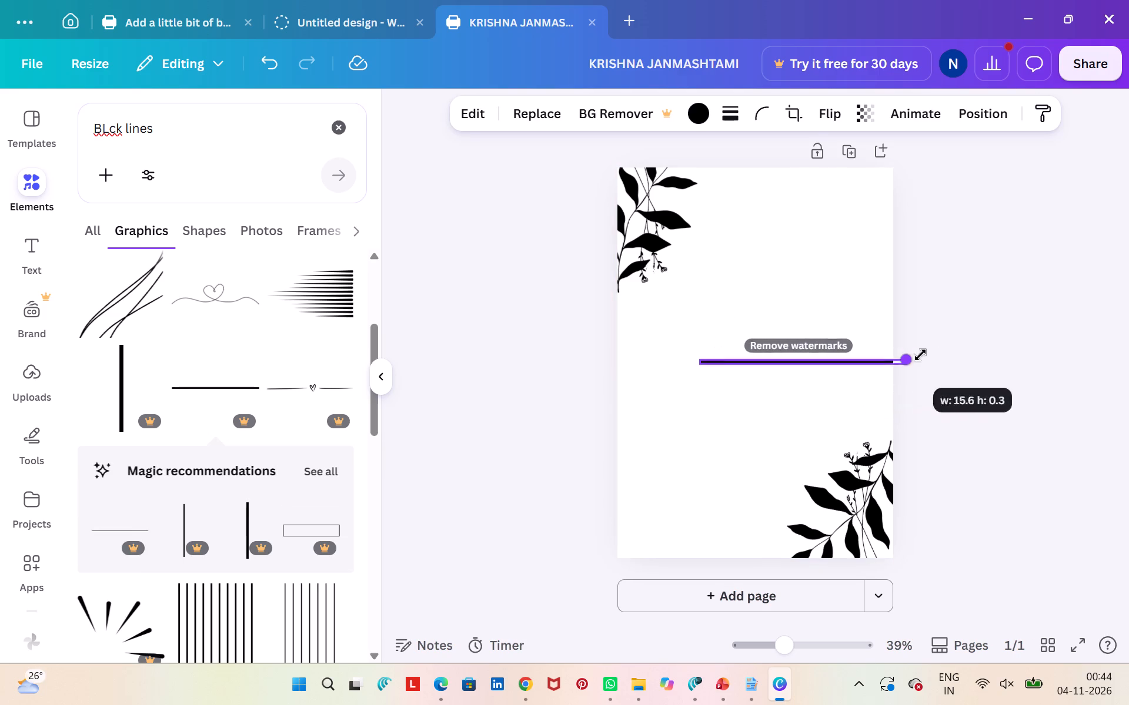
left_click_drag(920, 355, 876, 367)
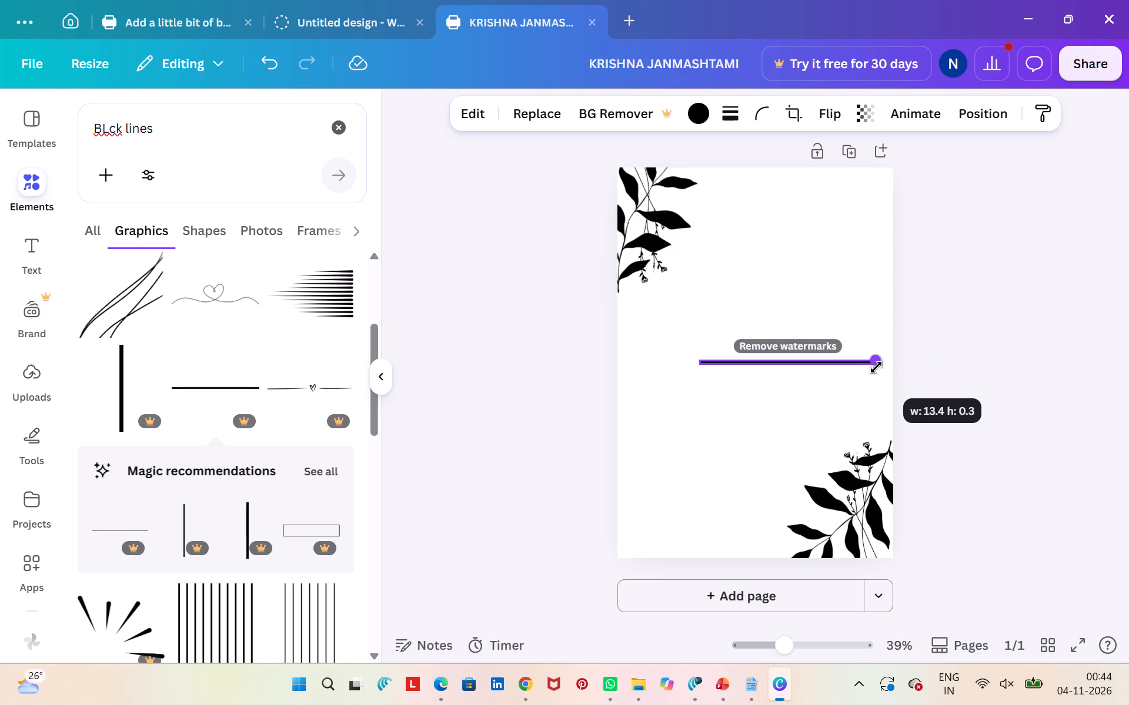
left_click_drag(876, 367, 879, 366)
left_click(869, 384)
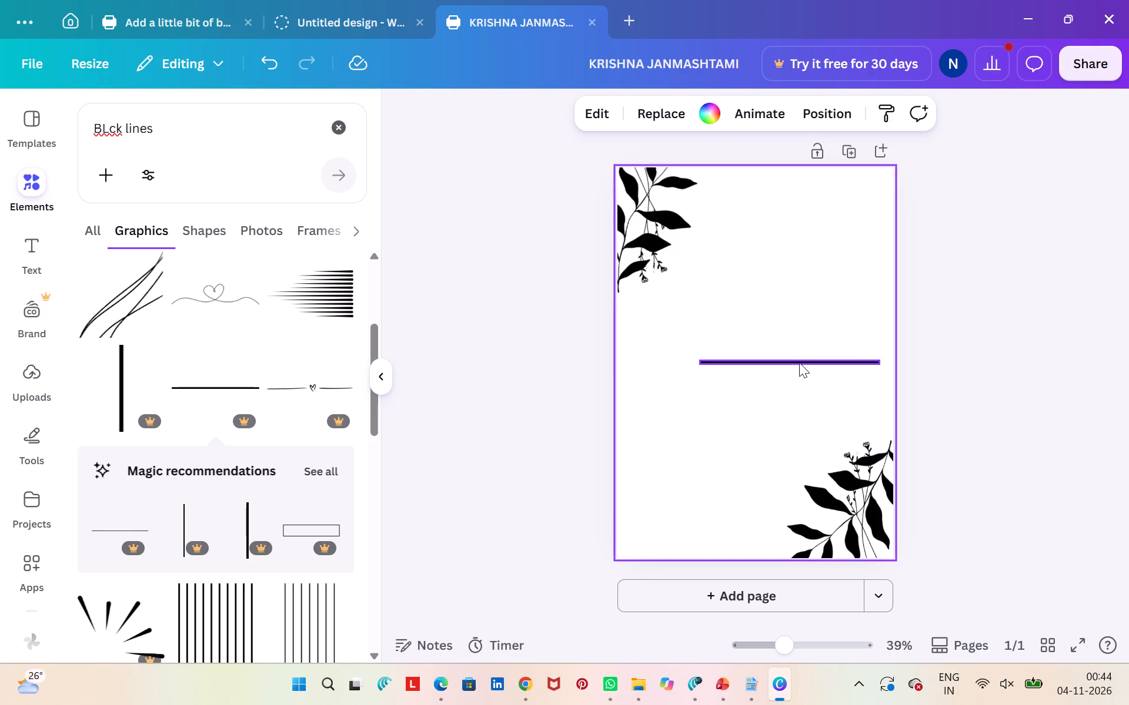
Move the horizontal black line up along the page's top edge, beside the top-left leafy branch.
left_click(799, 358)
left_click_drag(799, 357, 808, 347)
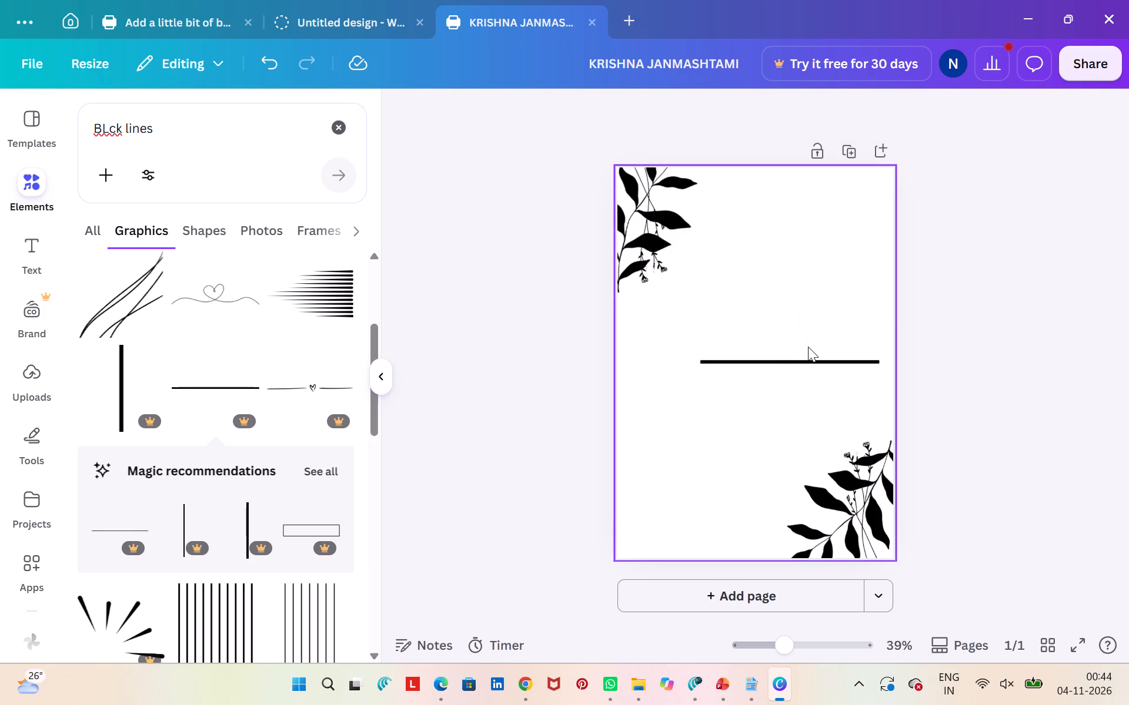
left_click_drag(802, 363, 793, 185)
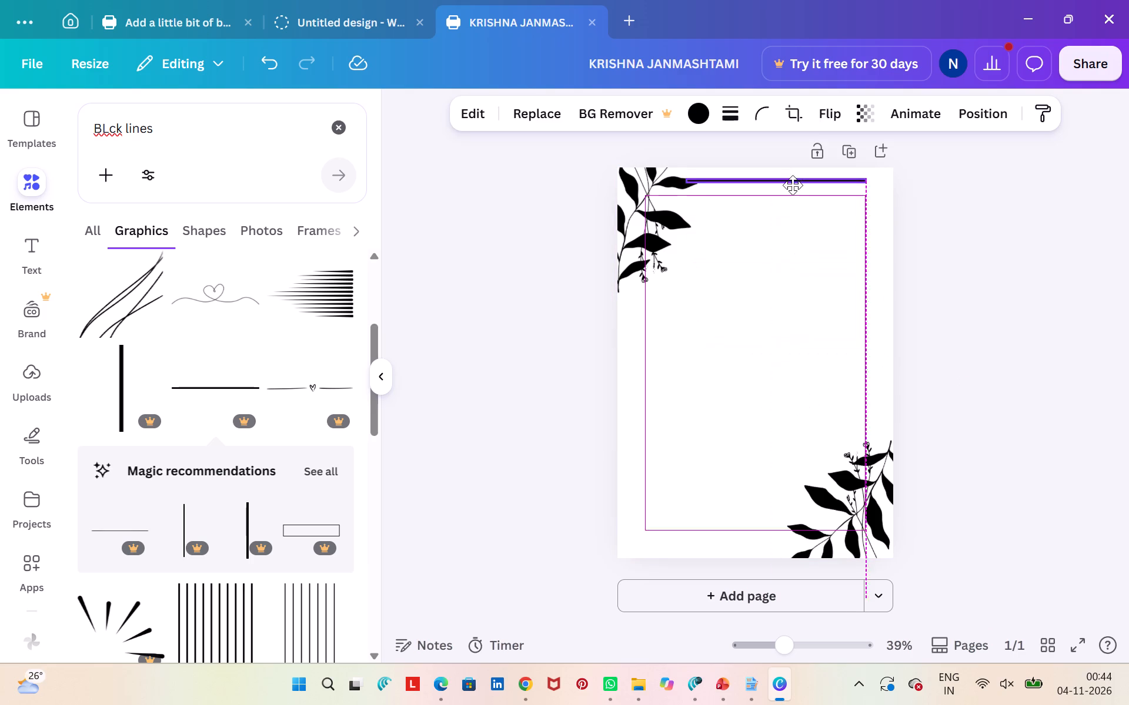
left_click_drag(793, 185, 800, 185)
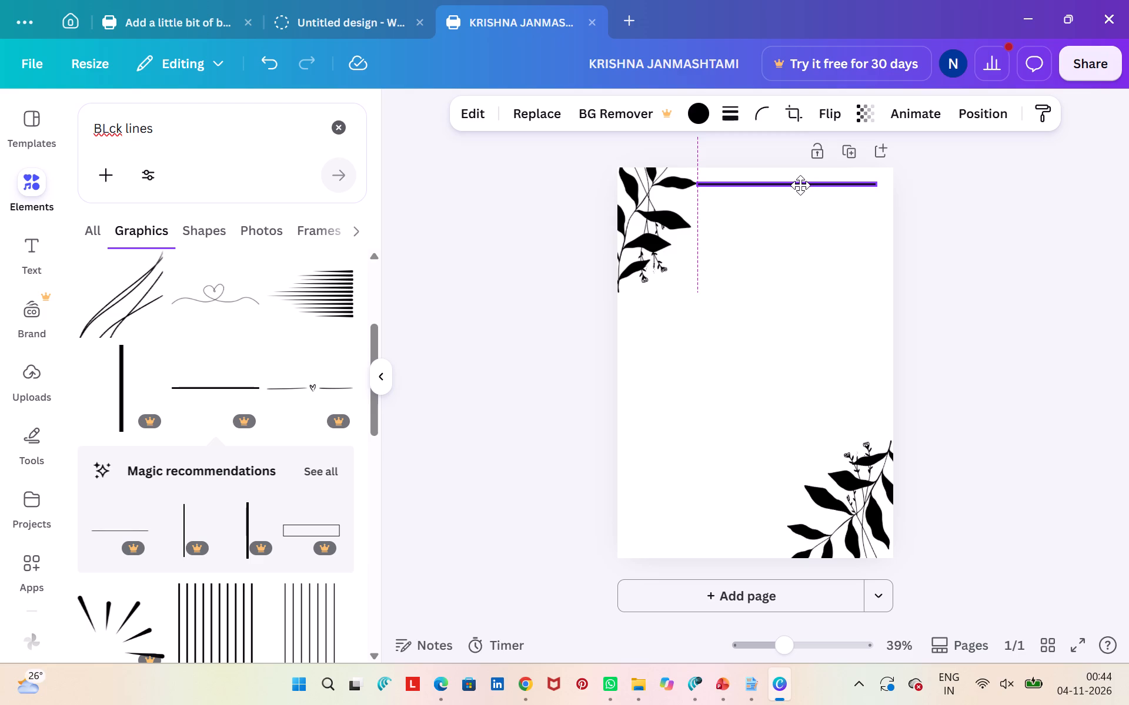
left_click_drag(800, 185, 806, 180)
left_click(849, 246)
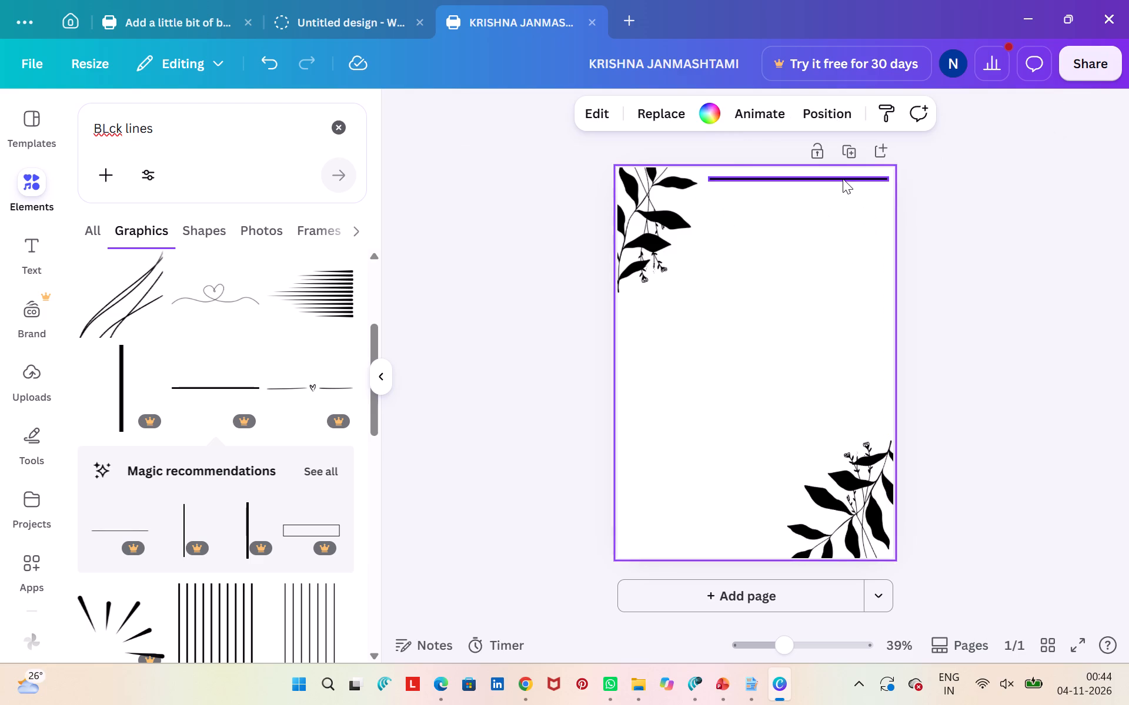
Copy and paste the black line, leaving one at the page's top edge, and rotate the other below it to 90°.
left_click(843, 179)
key("ctrl+v")
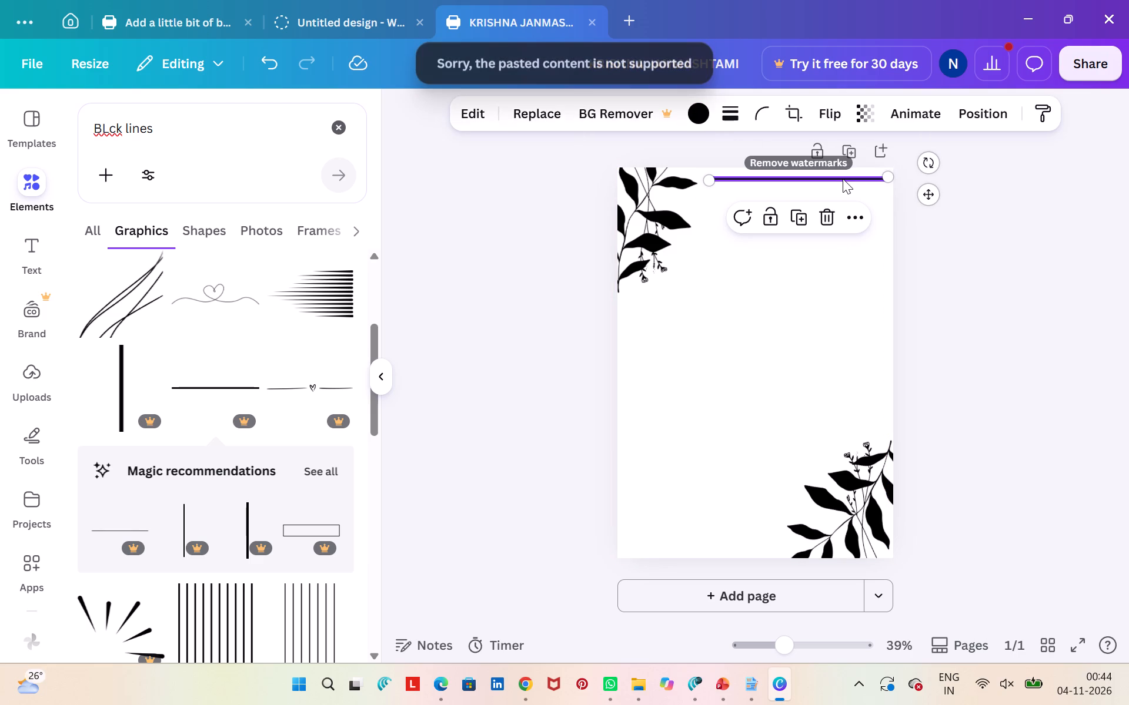
key("ctrl+v")
key("ctrl+c")
key("ctrl+v")
left_click_drag(843, 179, 850, 256)
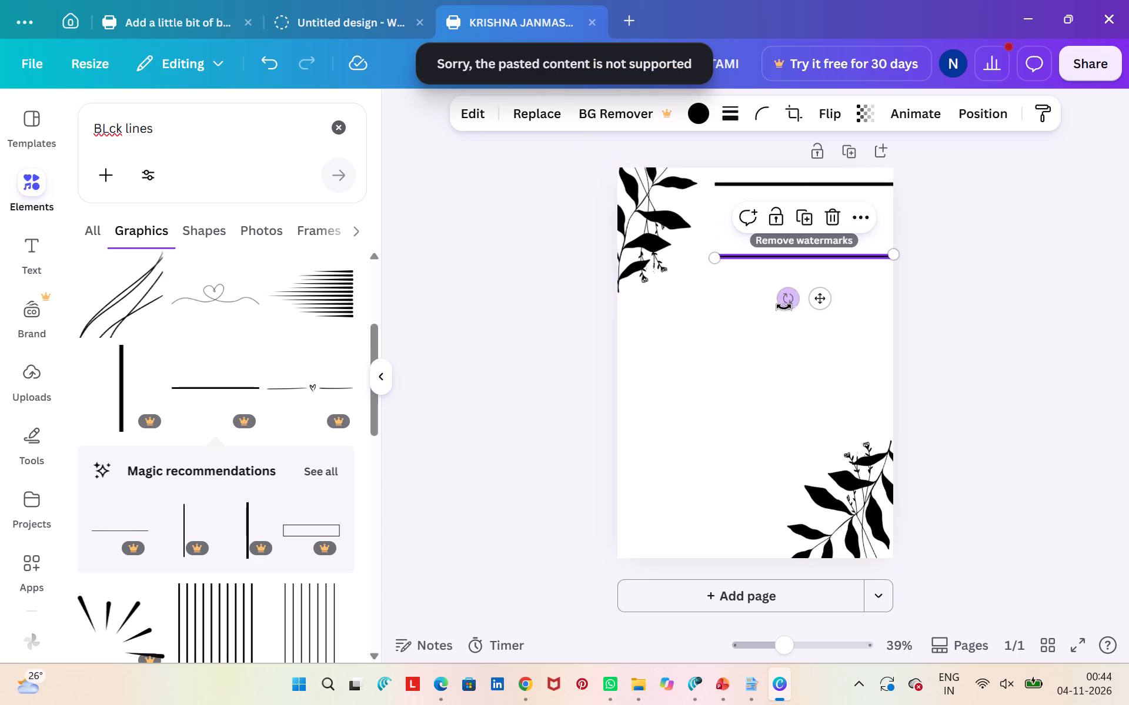
left_click_drag(780, 307, 754, 256)
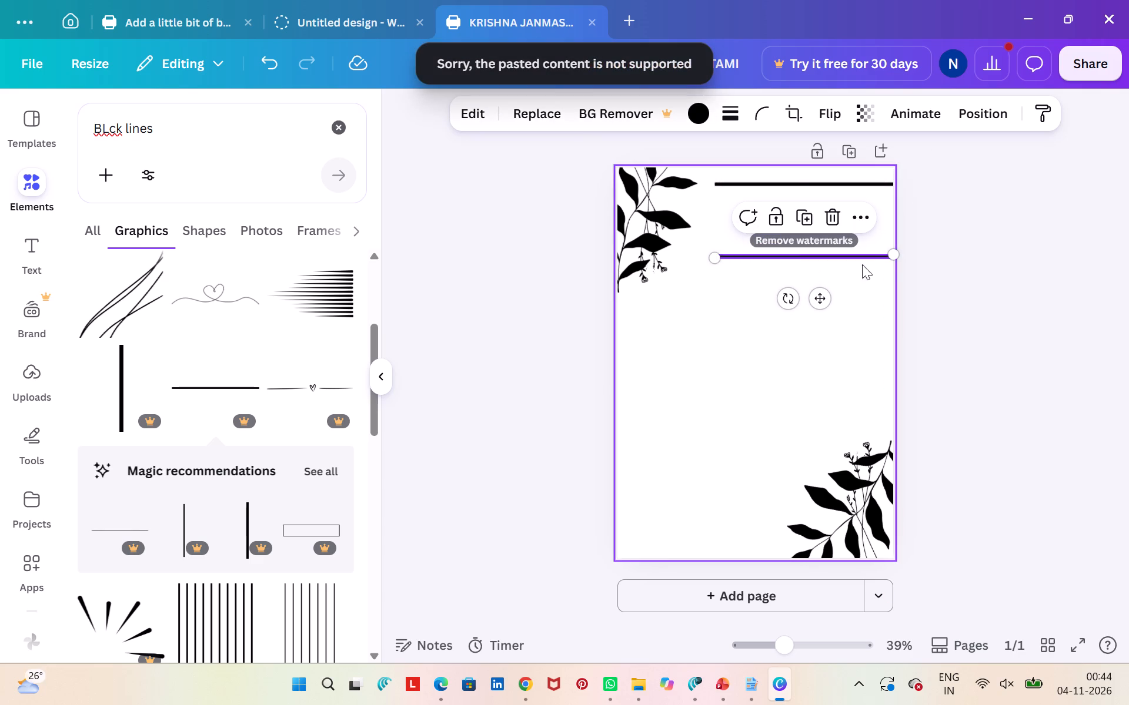
left_click_drag(786, 301, 771, 247)
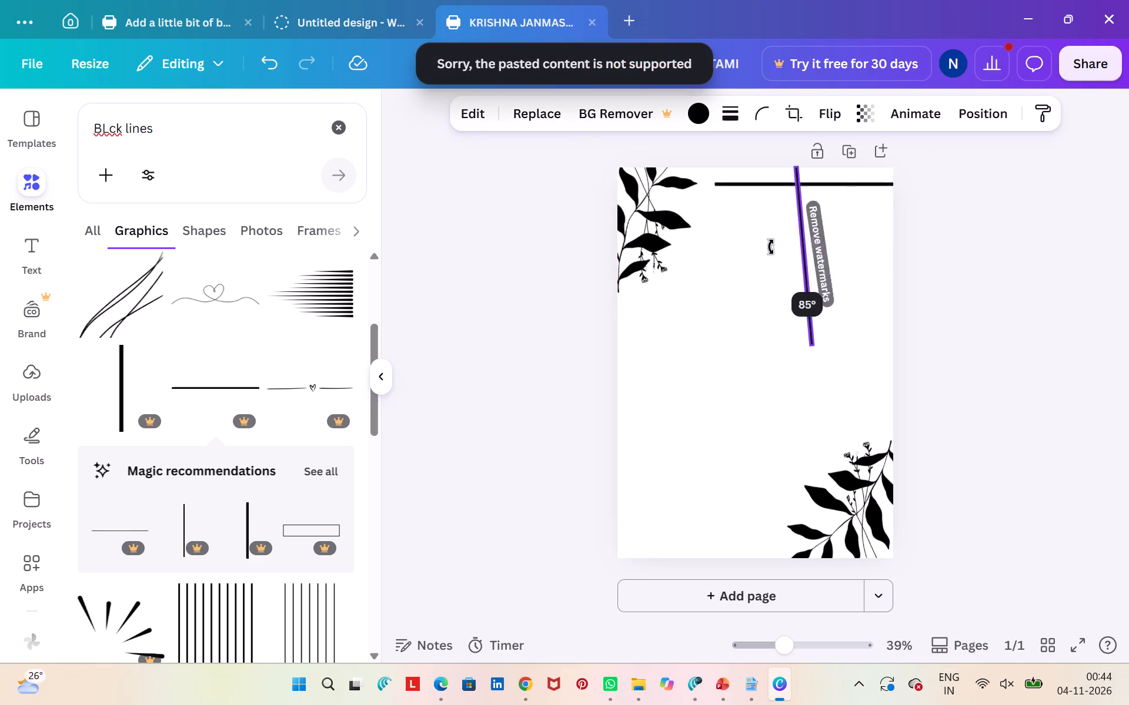
left_click_drag(771, 247, 759, 260)
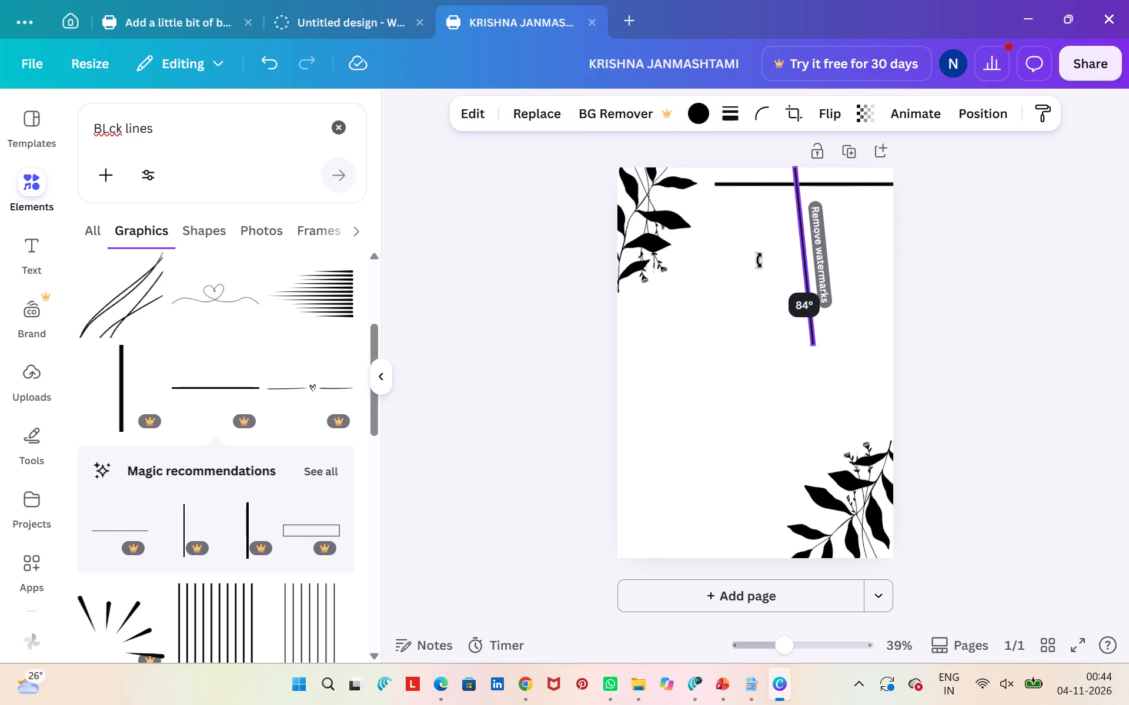
left_click_drag(759, 260, 754, 238)
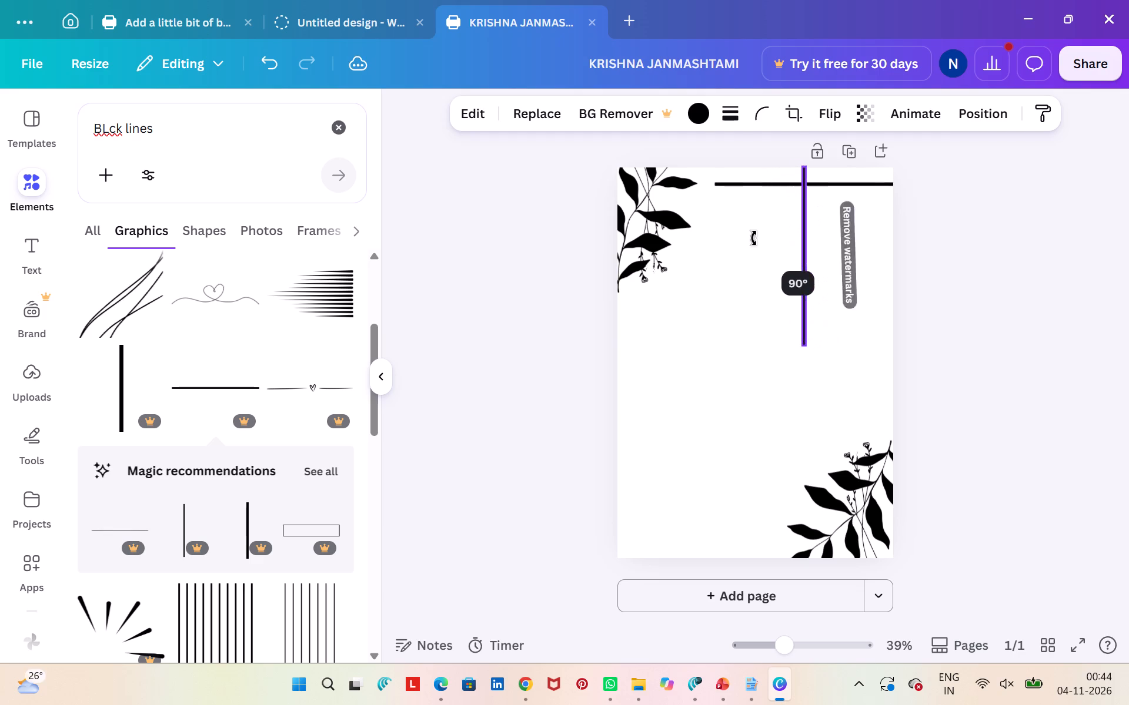
Move the vertical black line to the page's right edge, with its top meeting the horizontal line.
left_click_drag(754, 238, 754, 239)
left_click_drag(804, 245, 816, 257)
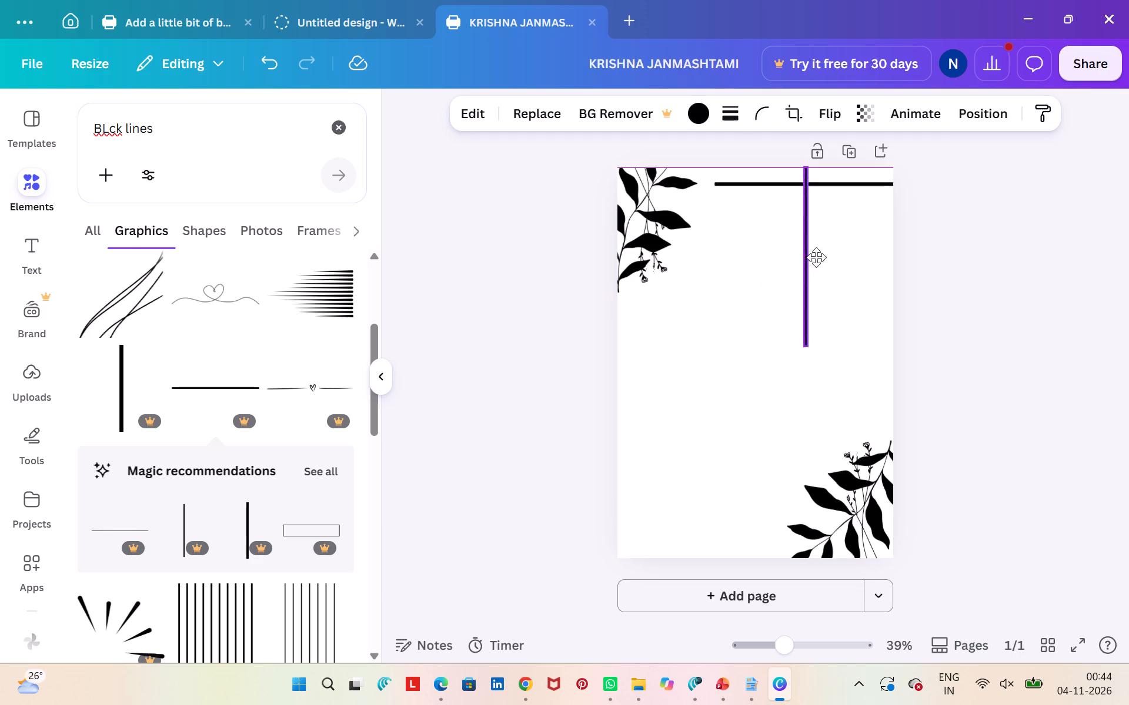
left_click_drag(816, 257, 886, 271)
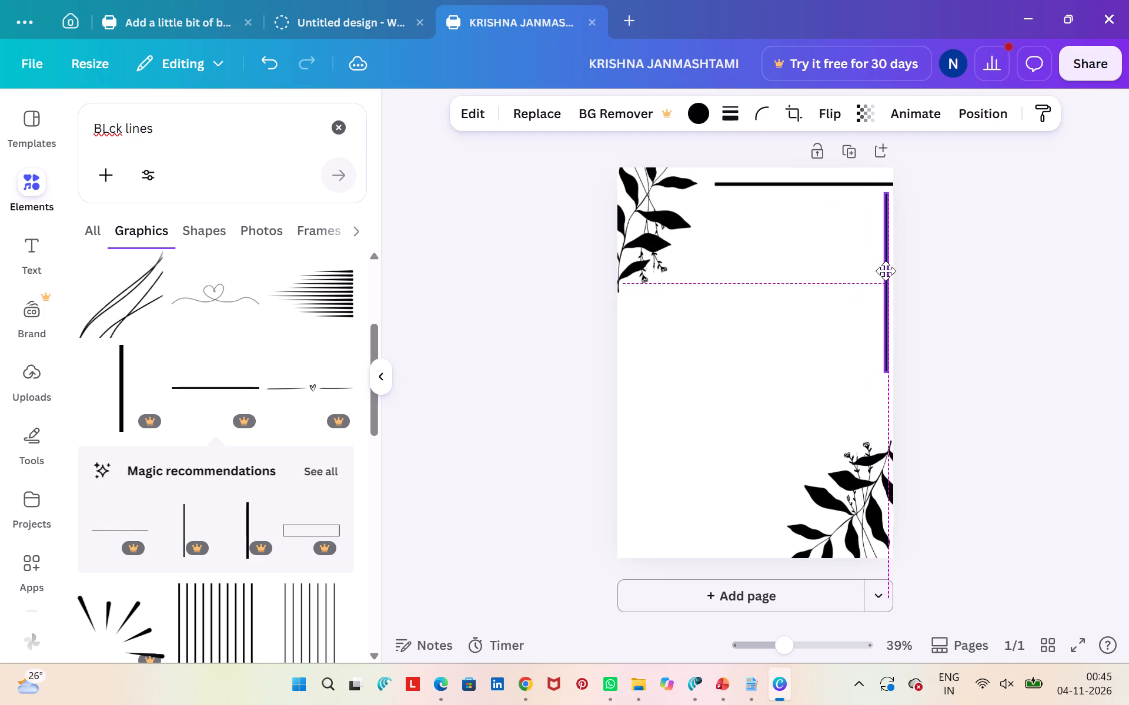
left_click_drag(886, 271, 892, 264)
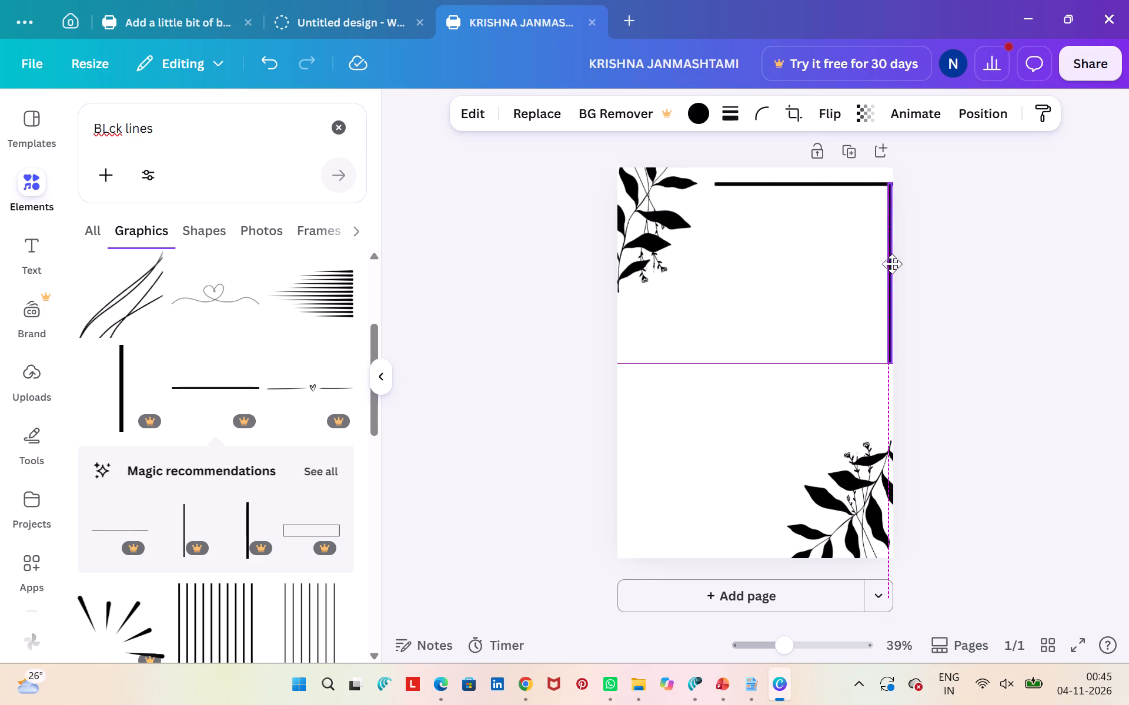
left_click_drag(892, 264, 892, 265)
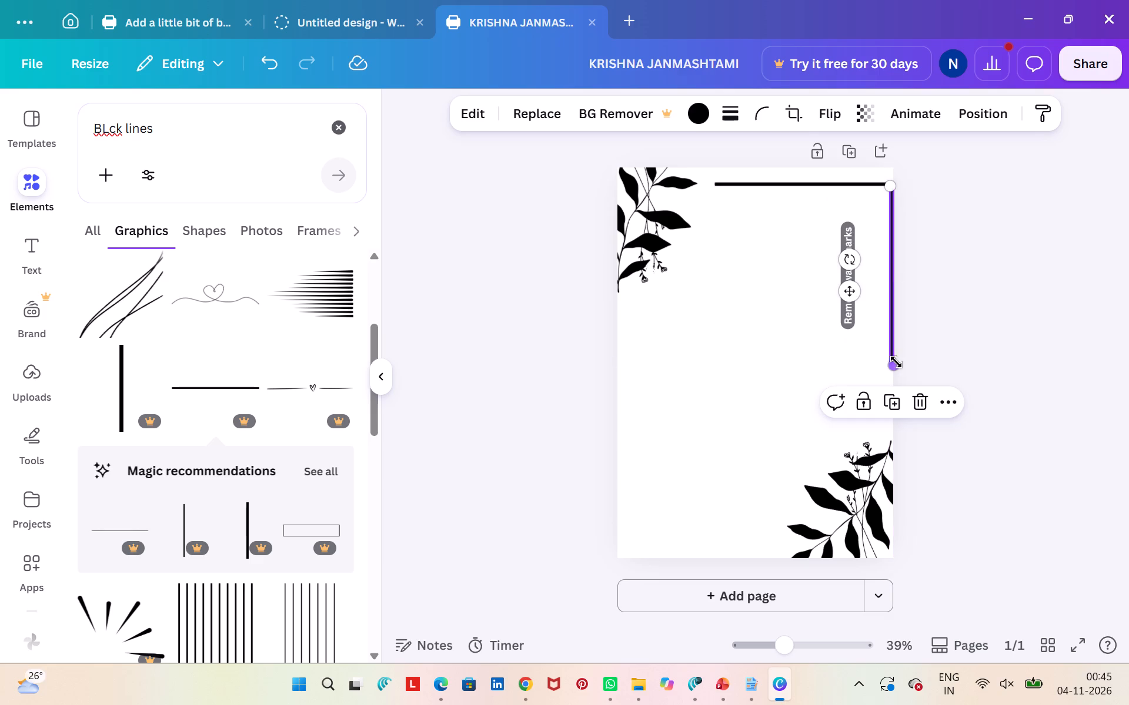
Lengthen the vertical black line downward to about 18.9, reaching the leafy branch in the page's bottom-right corner.
left_click_drag(894, 361, 903, 430)
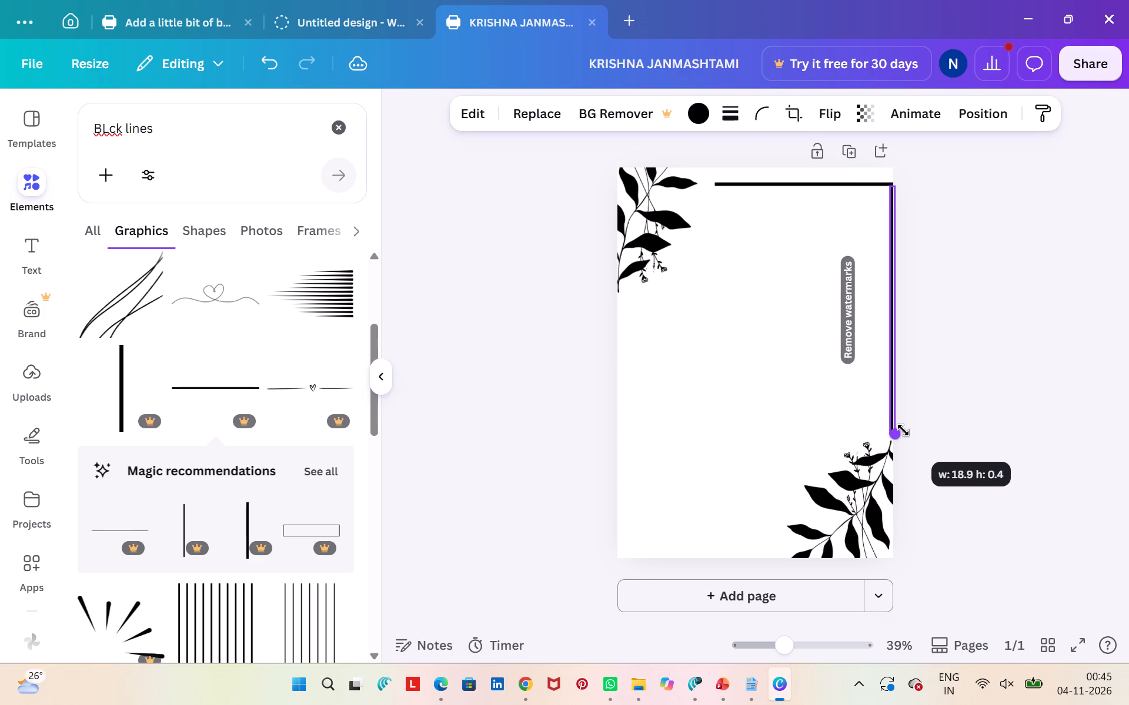
left_click_drag(903, 430, 903, 430)
left_click(930, 367)
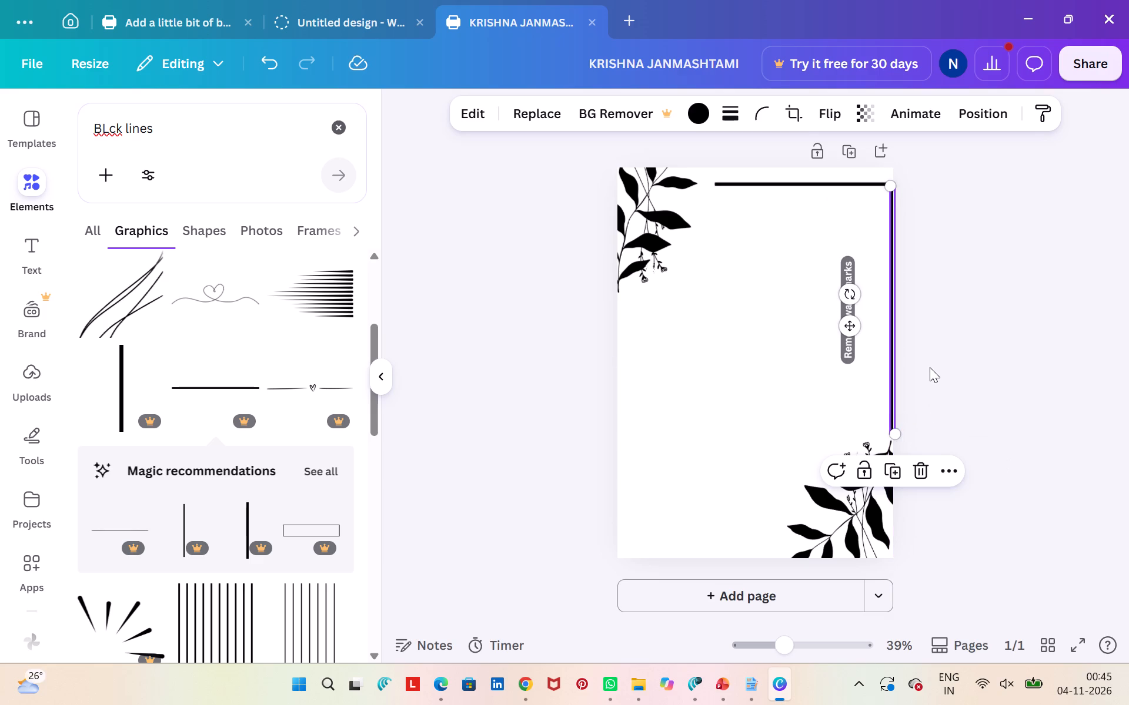
Move the horizontal line flush with the page's top edge beside the leafy branch and extend it to the top-right corner.
left_click_drag(820, 184, 820, 183)
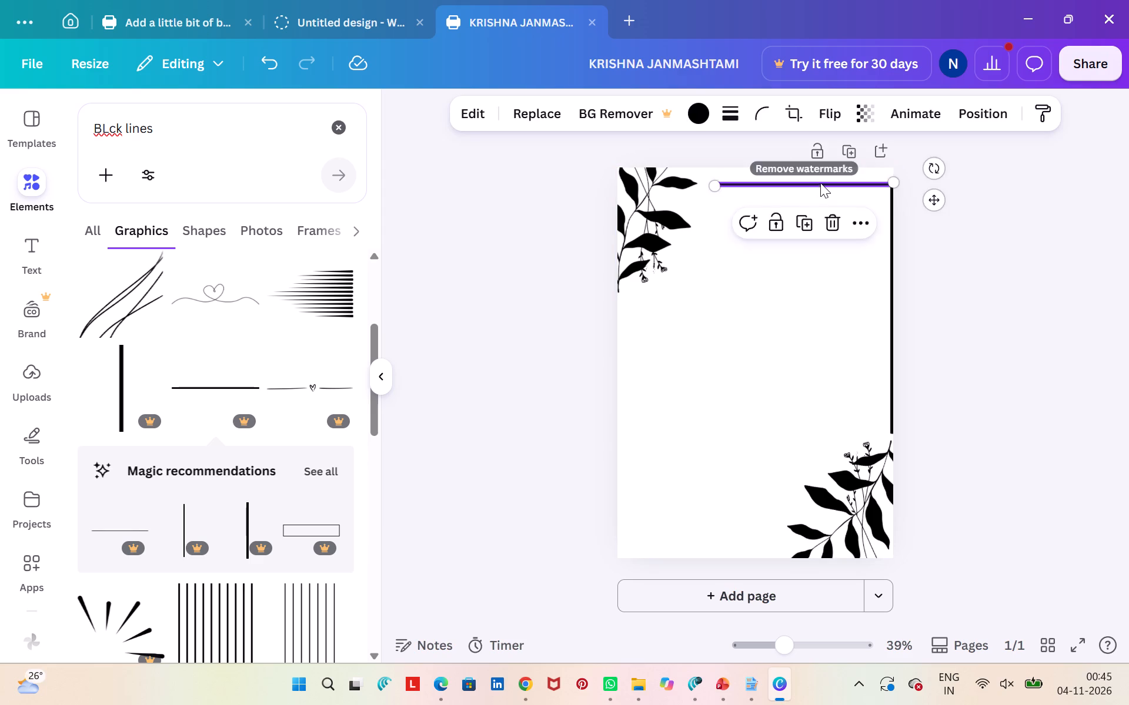
left_click_drag(820, 183, 820, 171)
left_click_drag(820, 171, 806, 176)
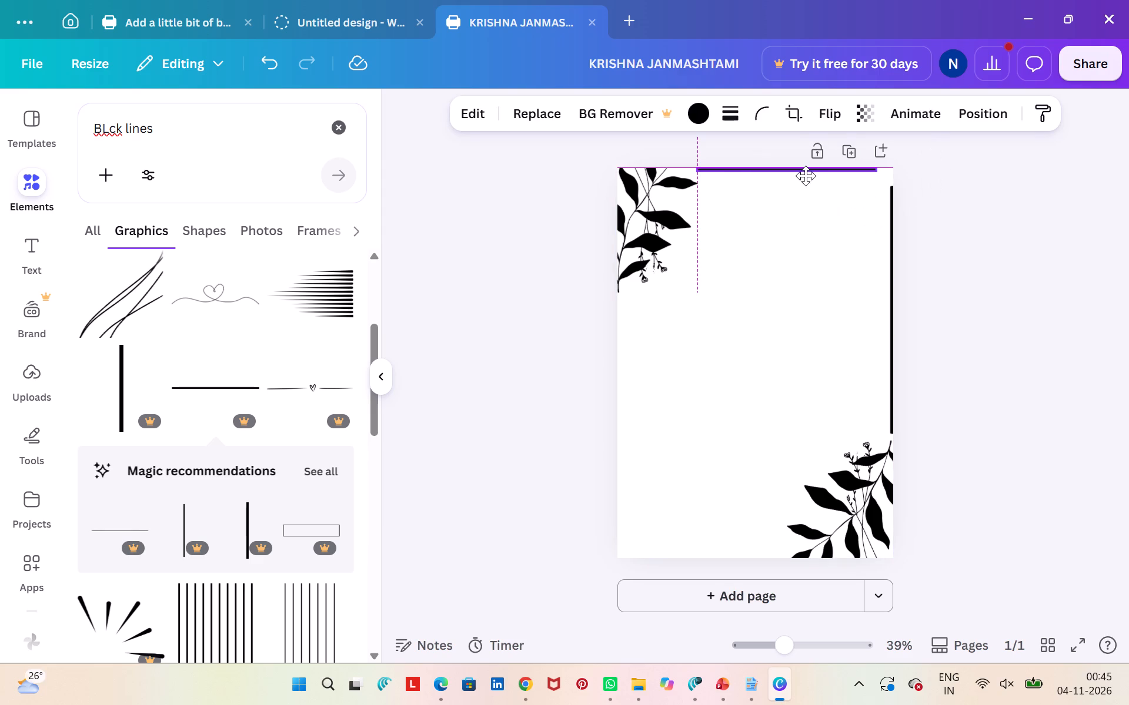
left_click_drag(806, 176, 801, 173)
left_click_drag(877, 164, 894, 167)
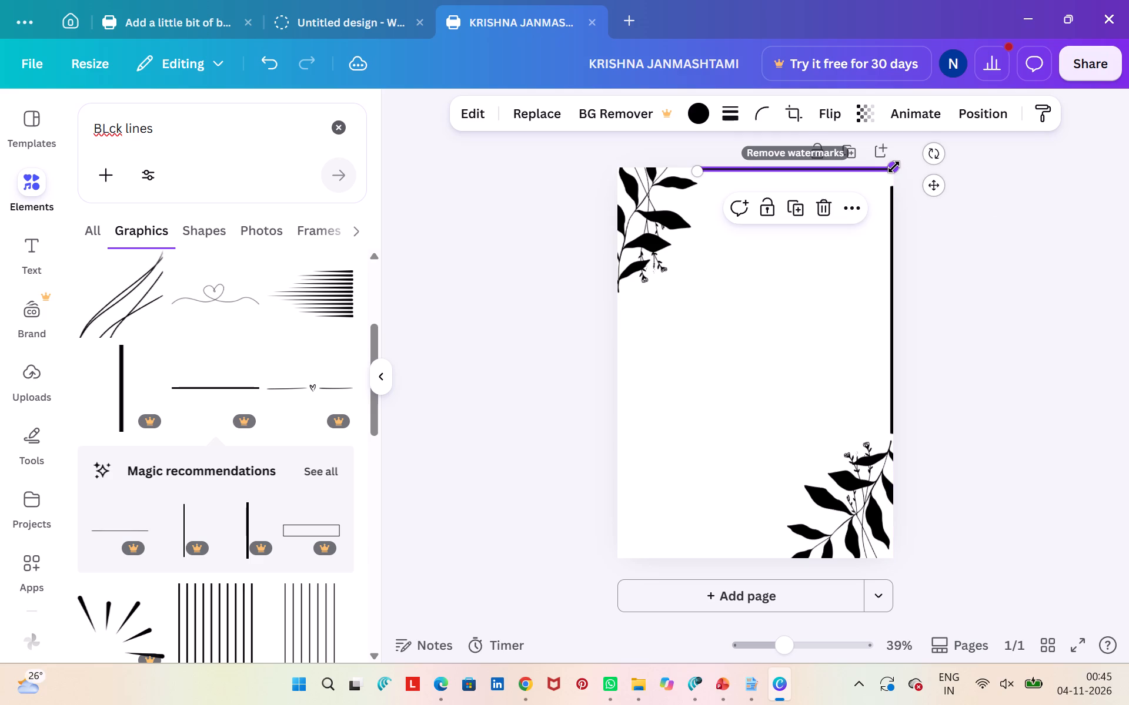
Extend the vertical line up to the page's top-right corner, making it about 20.3 long.
left_click(891, 197)
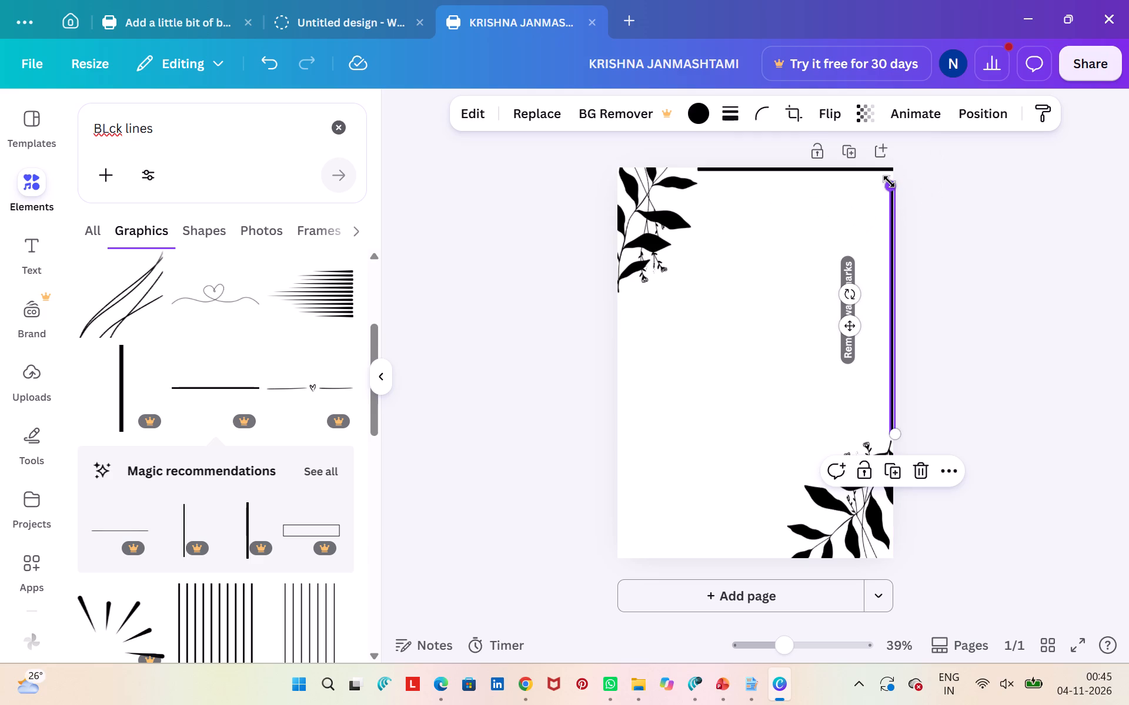
left_click_drag(889, 182, 889, 163)
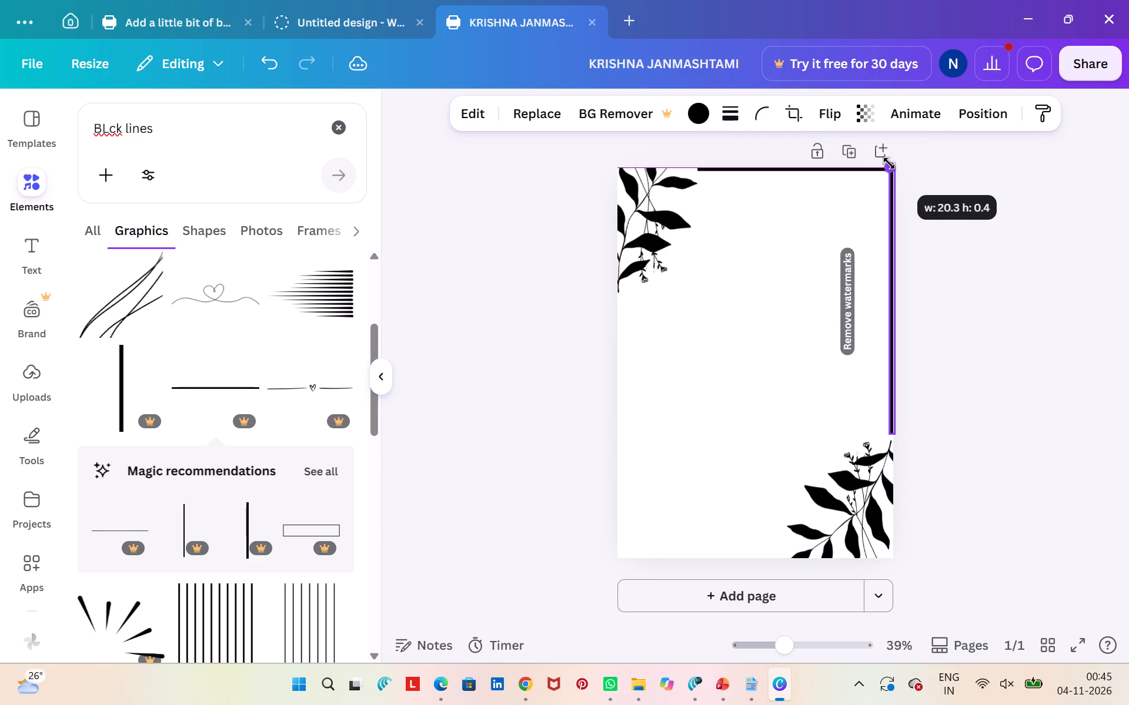
left_click_drag(889, 163, 888, 165)
left_click(924, 172)
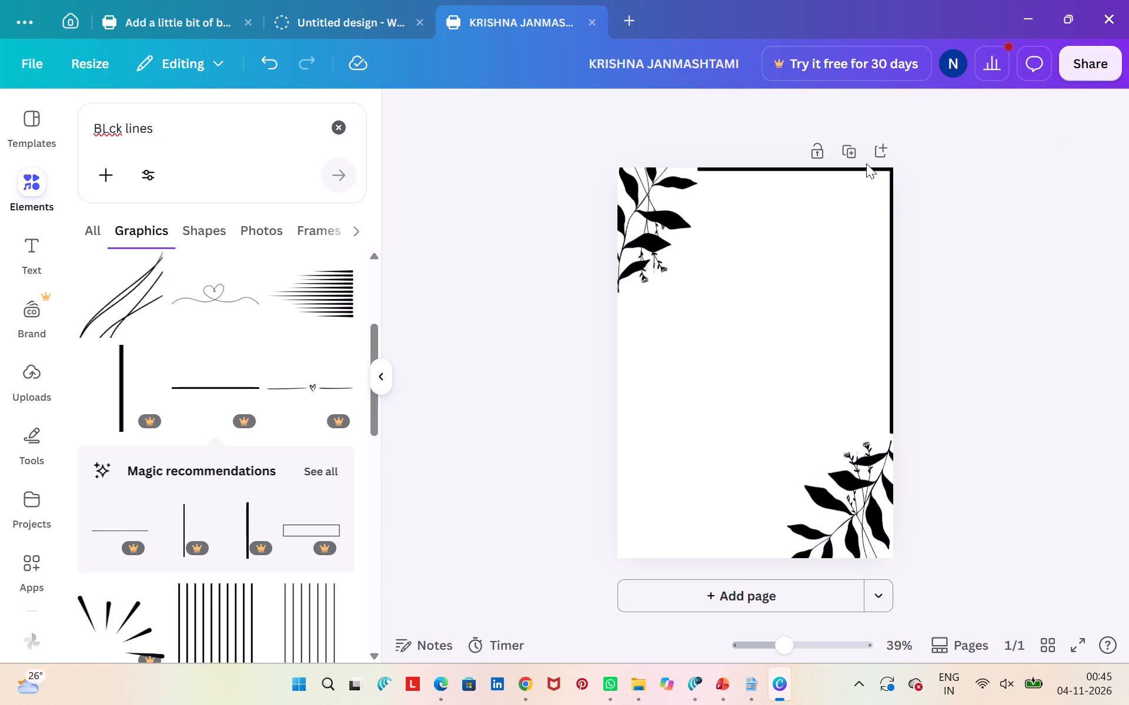
Copy and paste the top horizontal line and place the copy near the page's bottom edge, beside the bottom-right leafy branch.
left_click(867, 169)
key("ctrl+c")
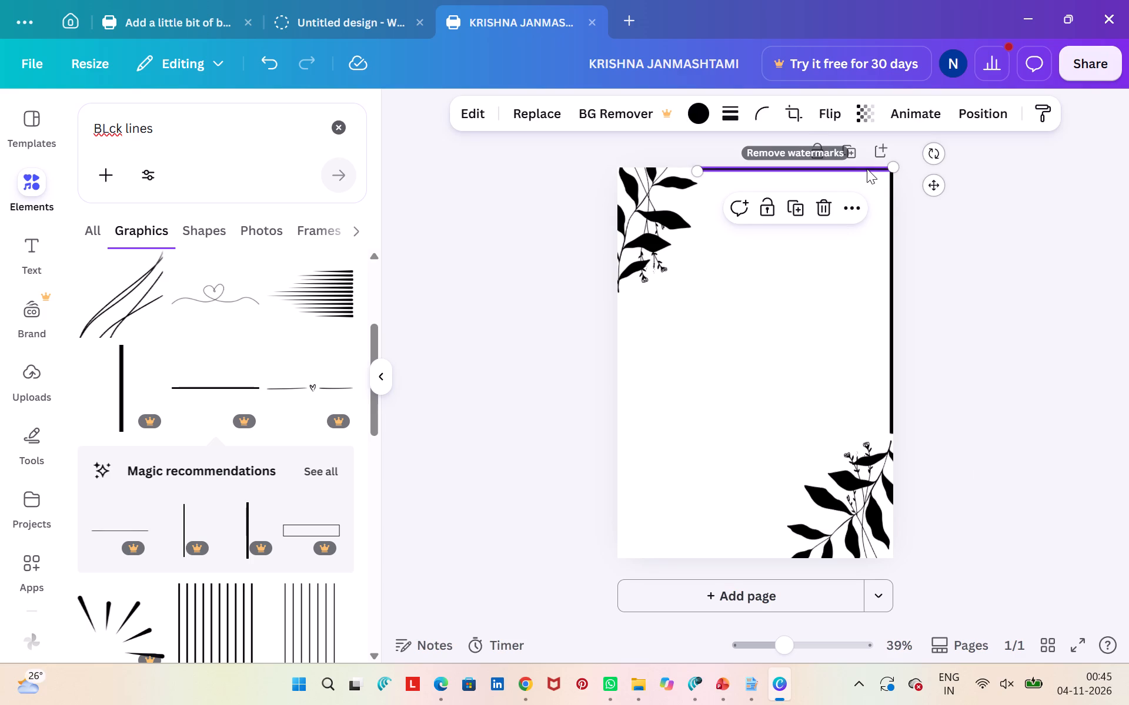
key("ctrl+v")
left_click_drag(864, 177, 841, 327)
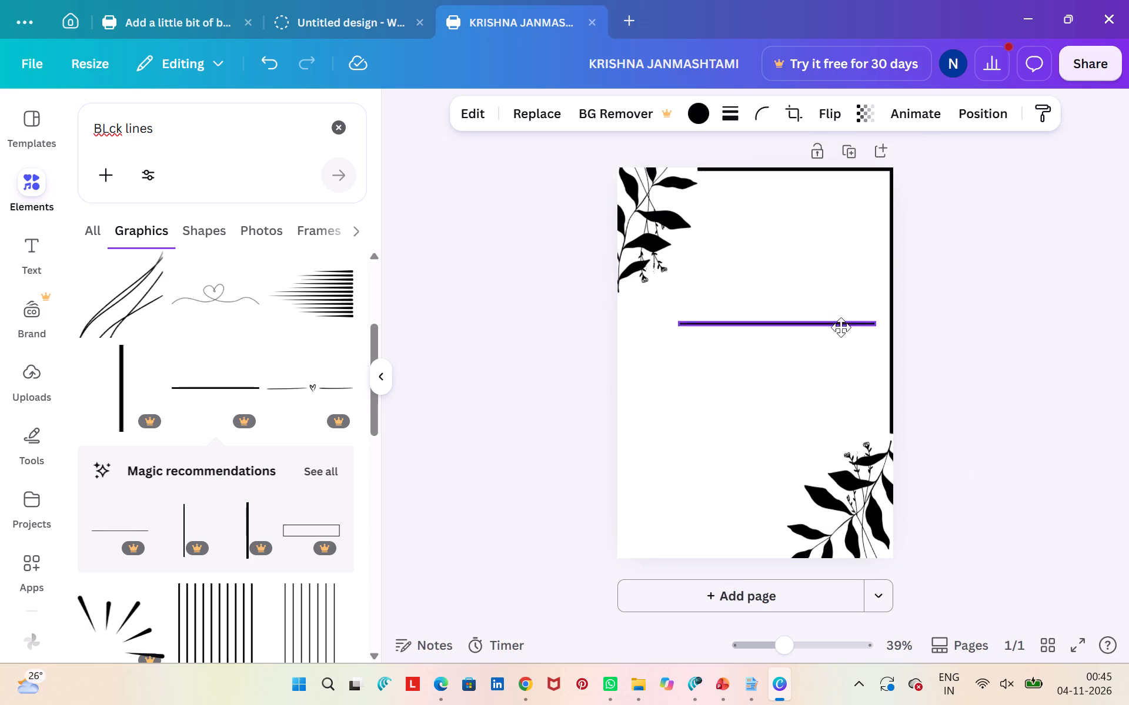
left_click_drag(841, 327, 762, 553)
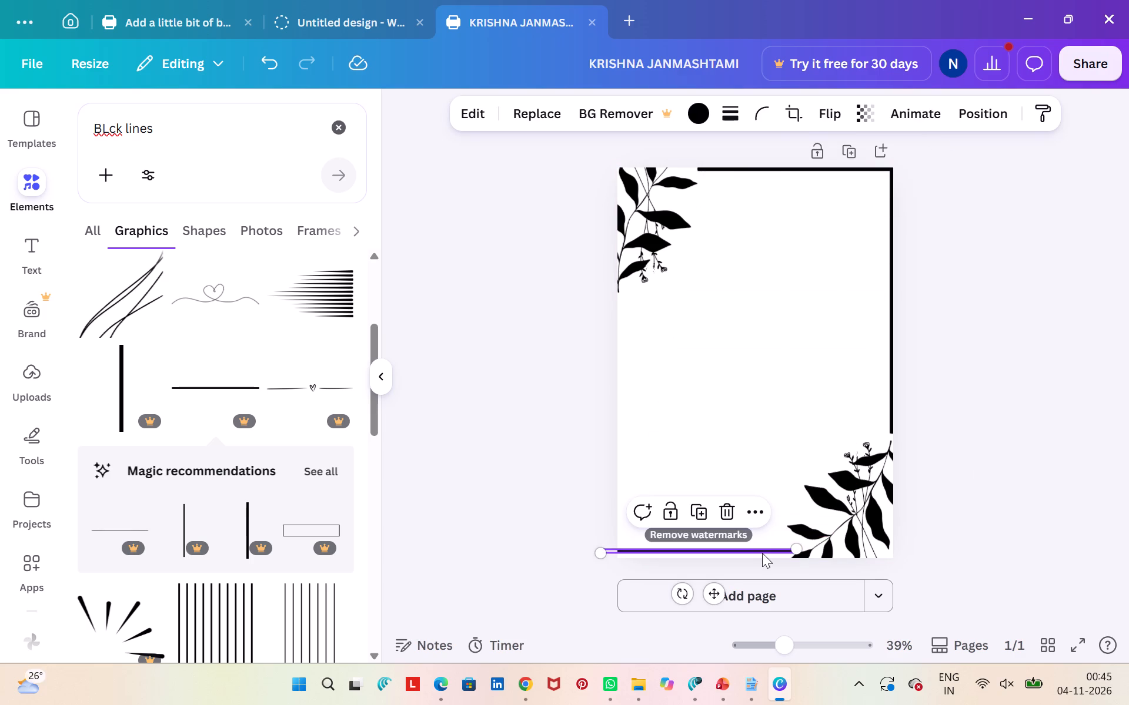
left_click(861, 381)
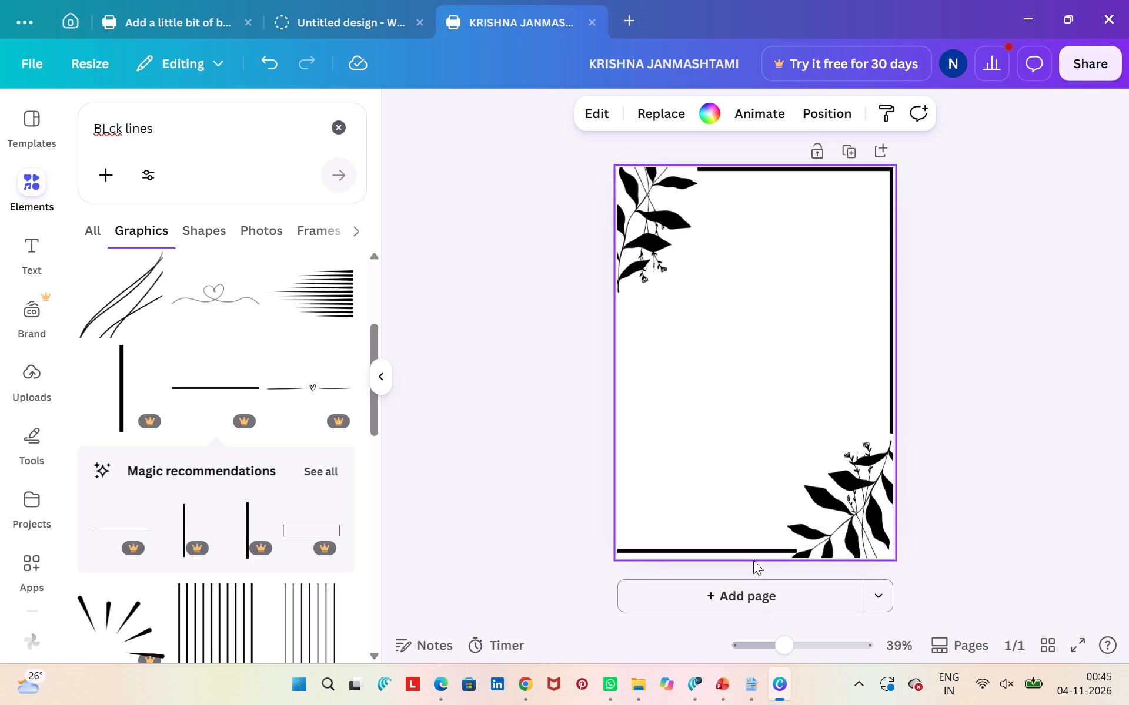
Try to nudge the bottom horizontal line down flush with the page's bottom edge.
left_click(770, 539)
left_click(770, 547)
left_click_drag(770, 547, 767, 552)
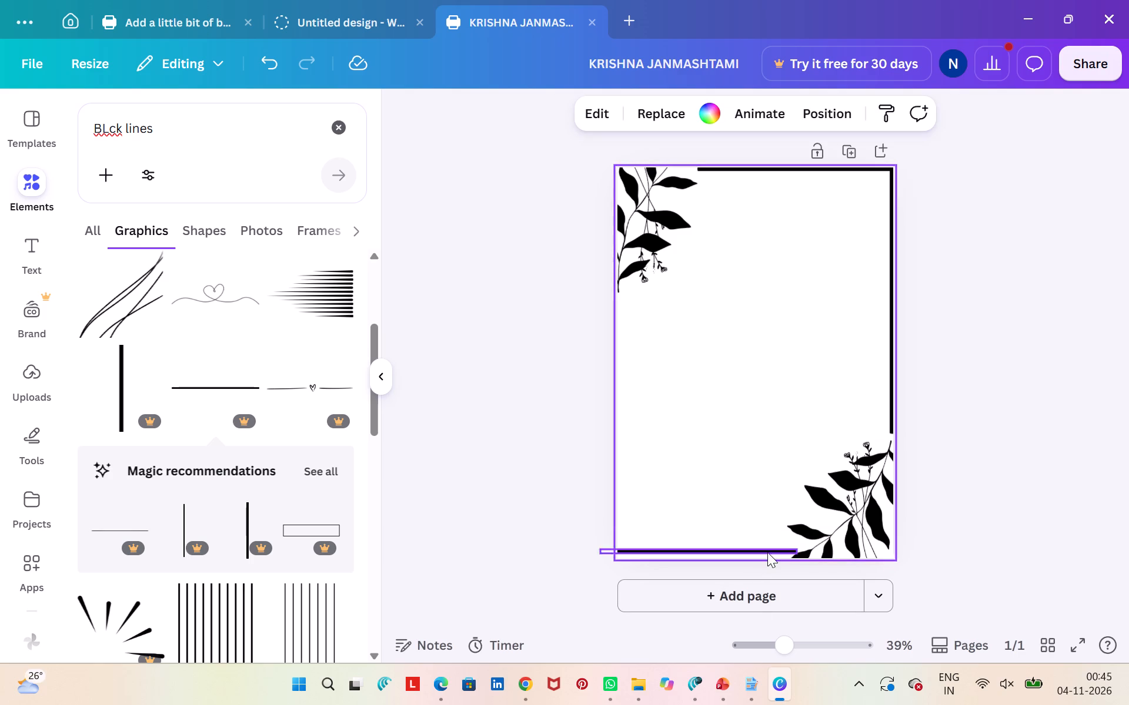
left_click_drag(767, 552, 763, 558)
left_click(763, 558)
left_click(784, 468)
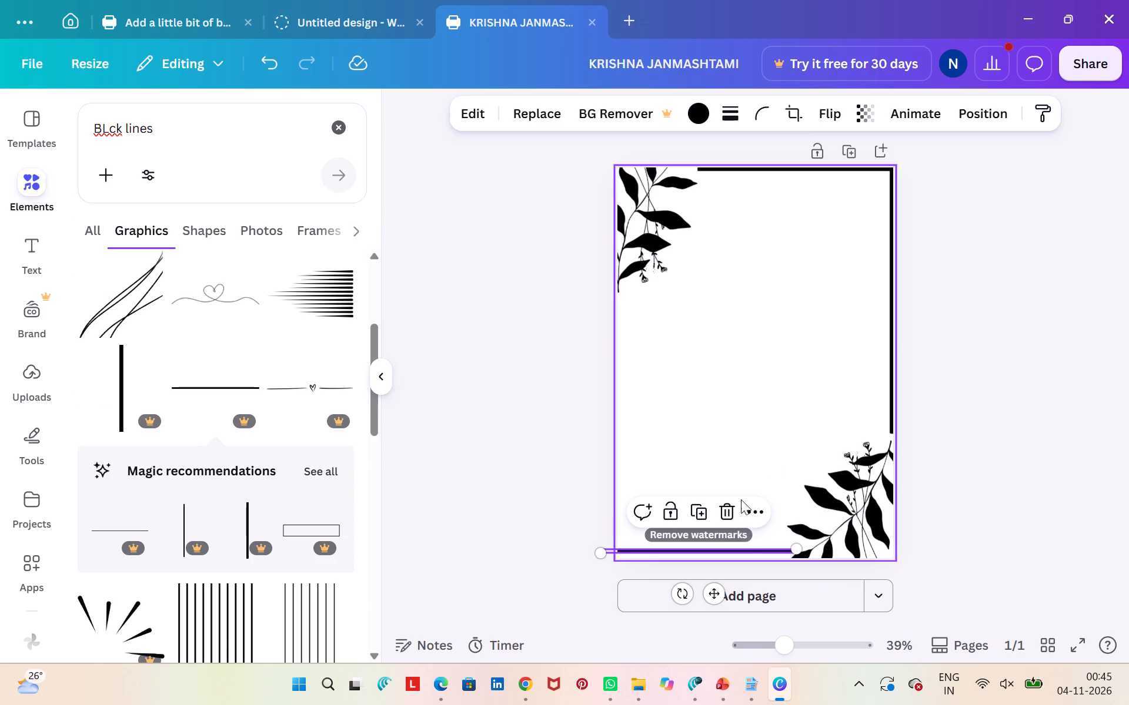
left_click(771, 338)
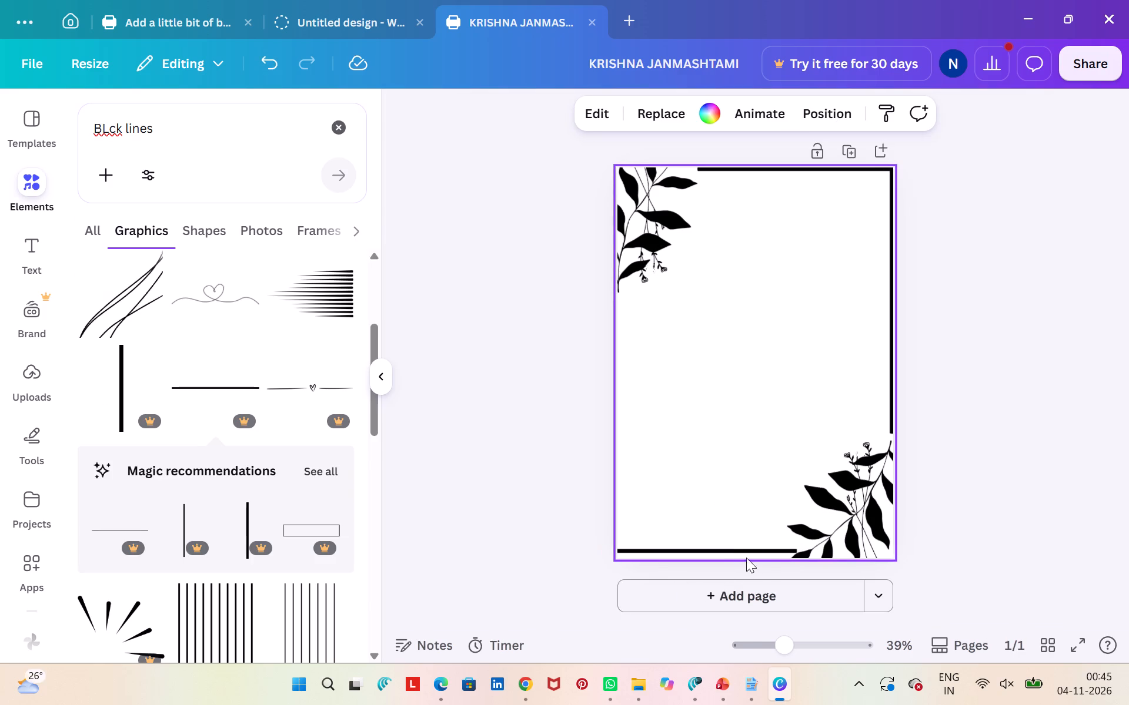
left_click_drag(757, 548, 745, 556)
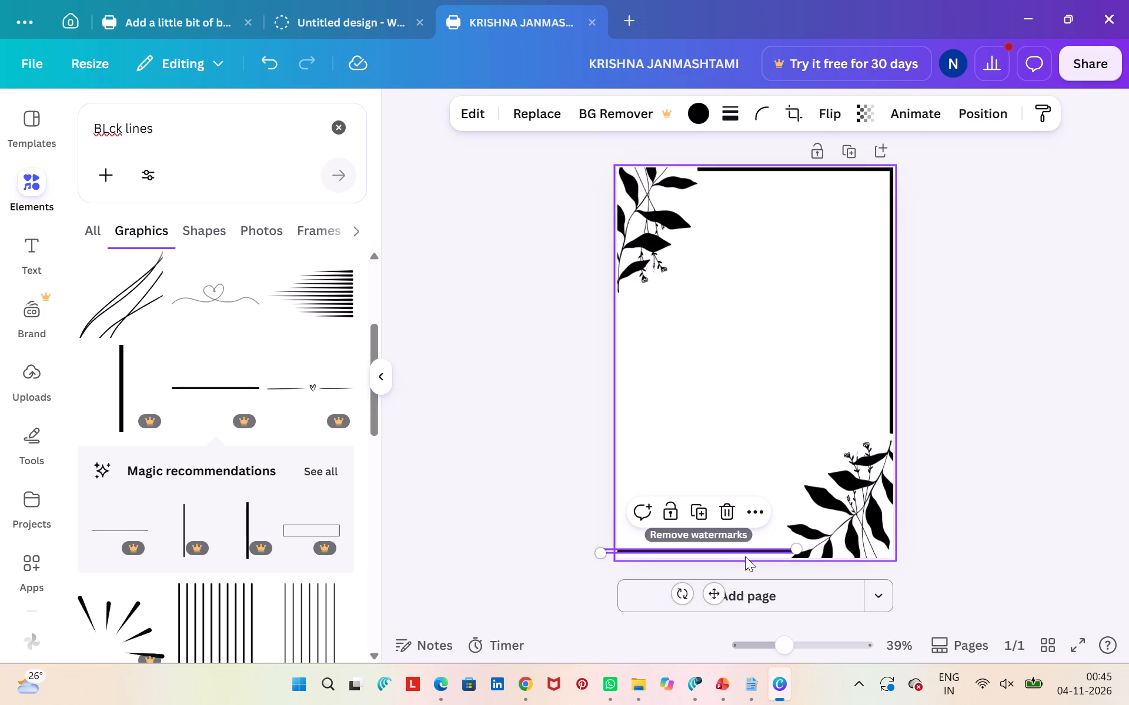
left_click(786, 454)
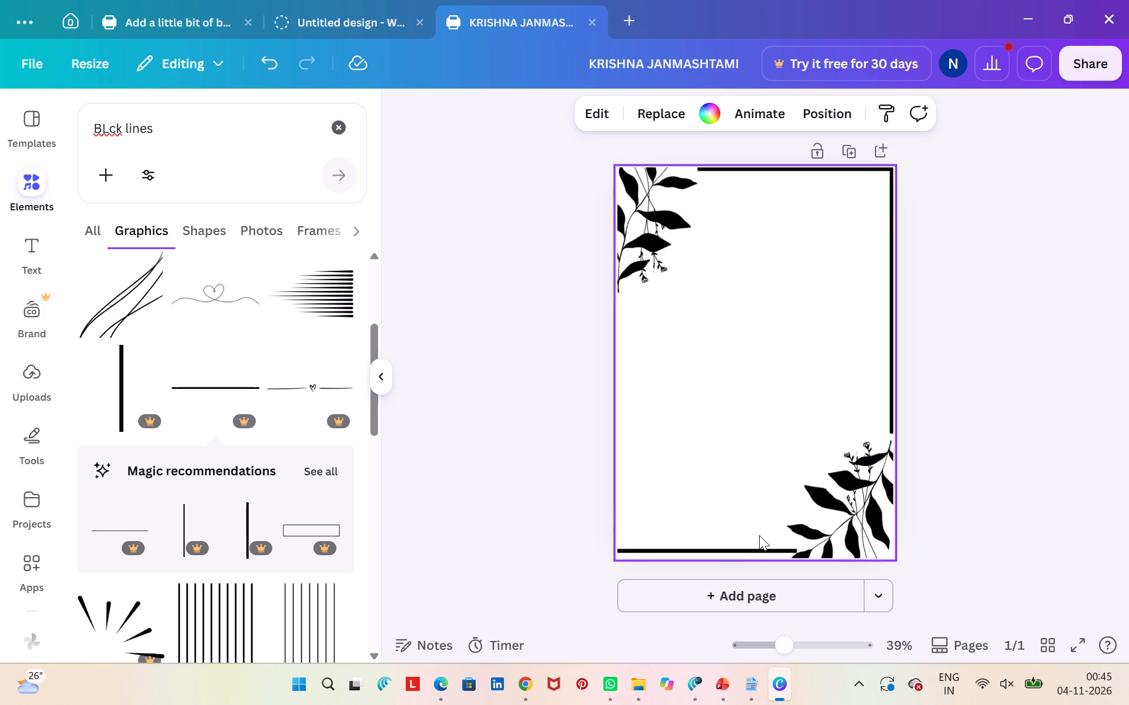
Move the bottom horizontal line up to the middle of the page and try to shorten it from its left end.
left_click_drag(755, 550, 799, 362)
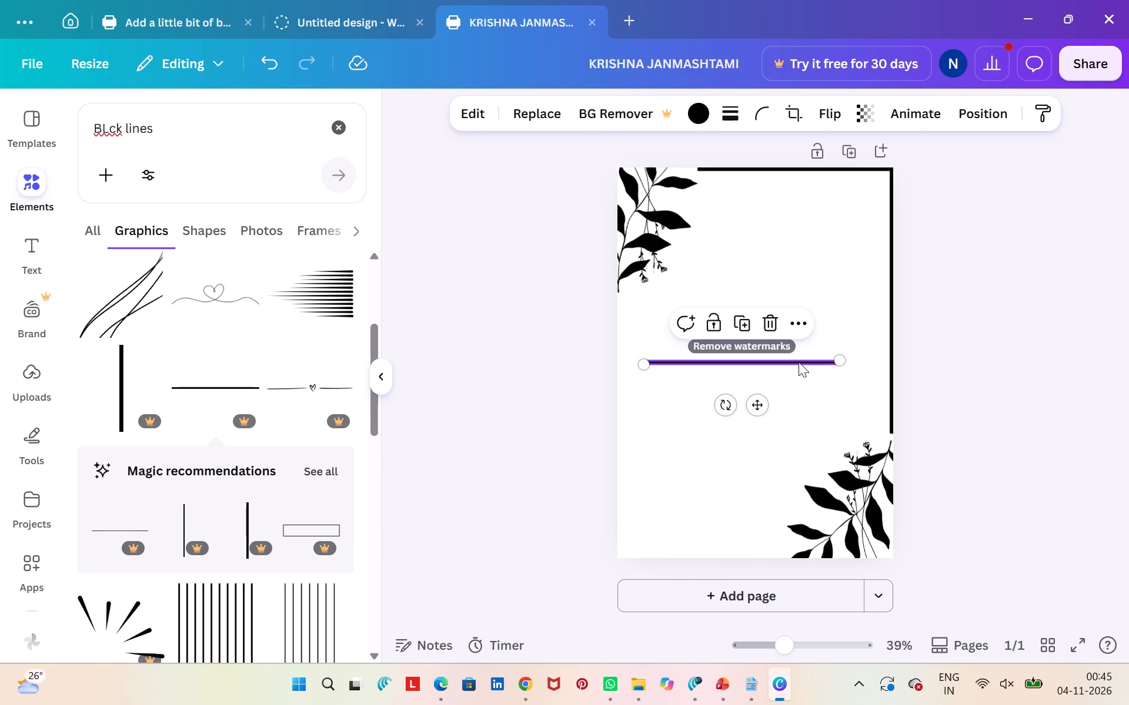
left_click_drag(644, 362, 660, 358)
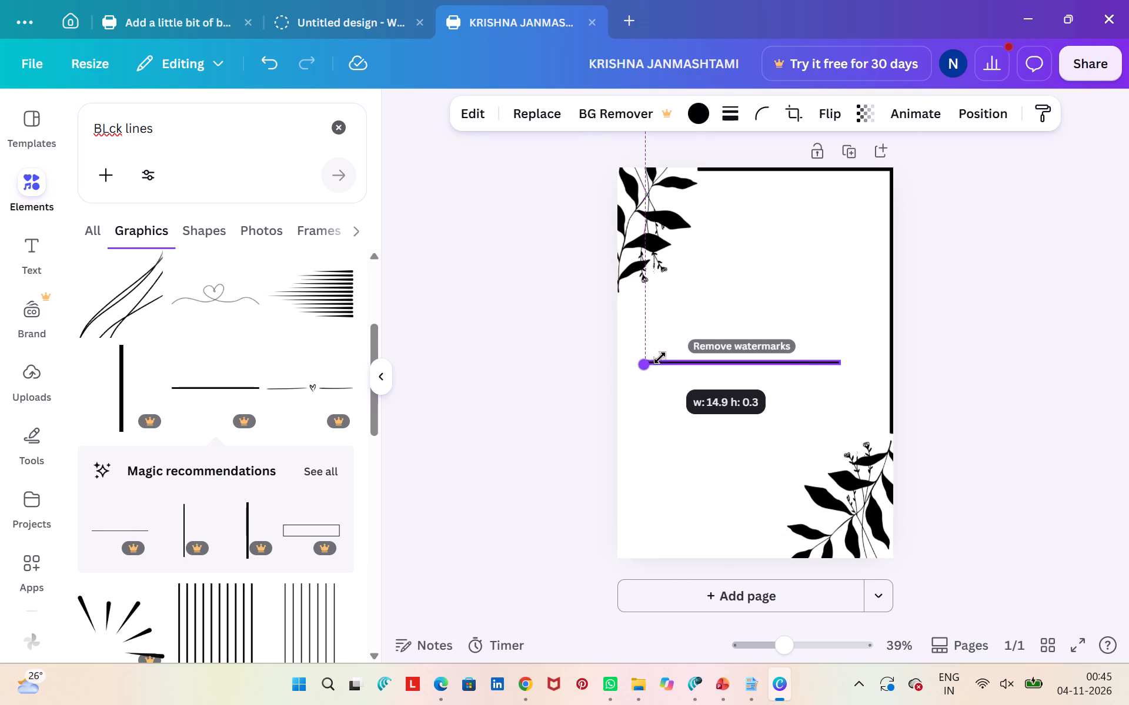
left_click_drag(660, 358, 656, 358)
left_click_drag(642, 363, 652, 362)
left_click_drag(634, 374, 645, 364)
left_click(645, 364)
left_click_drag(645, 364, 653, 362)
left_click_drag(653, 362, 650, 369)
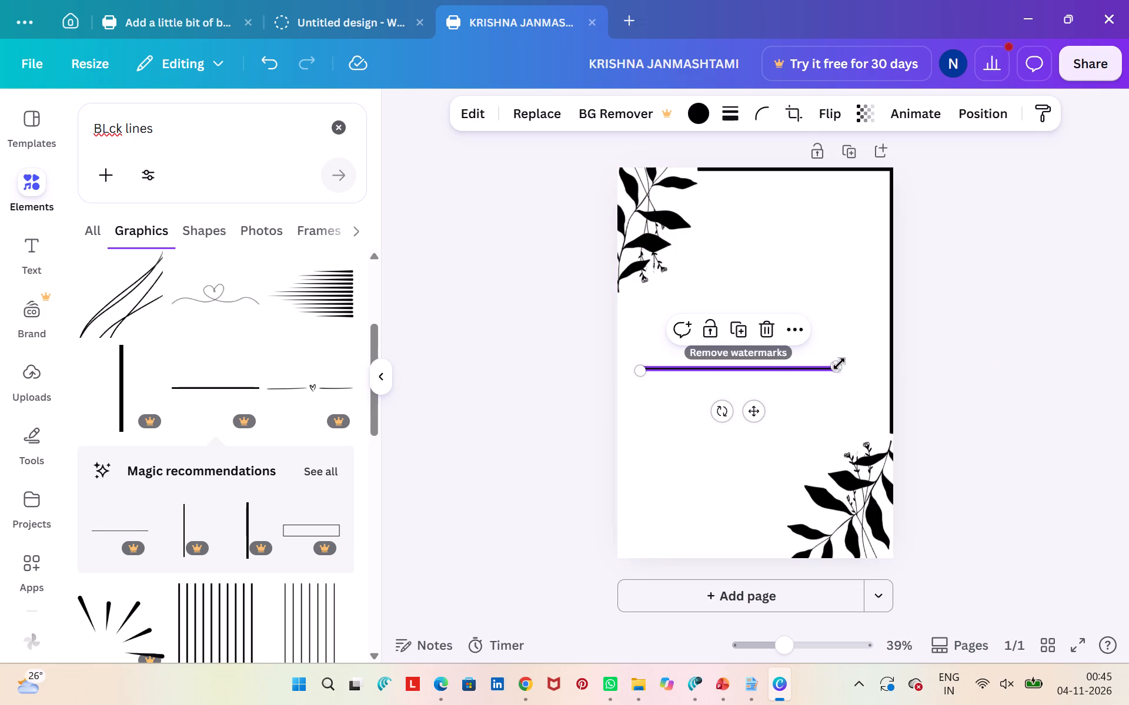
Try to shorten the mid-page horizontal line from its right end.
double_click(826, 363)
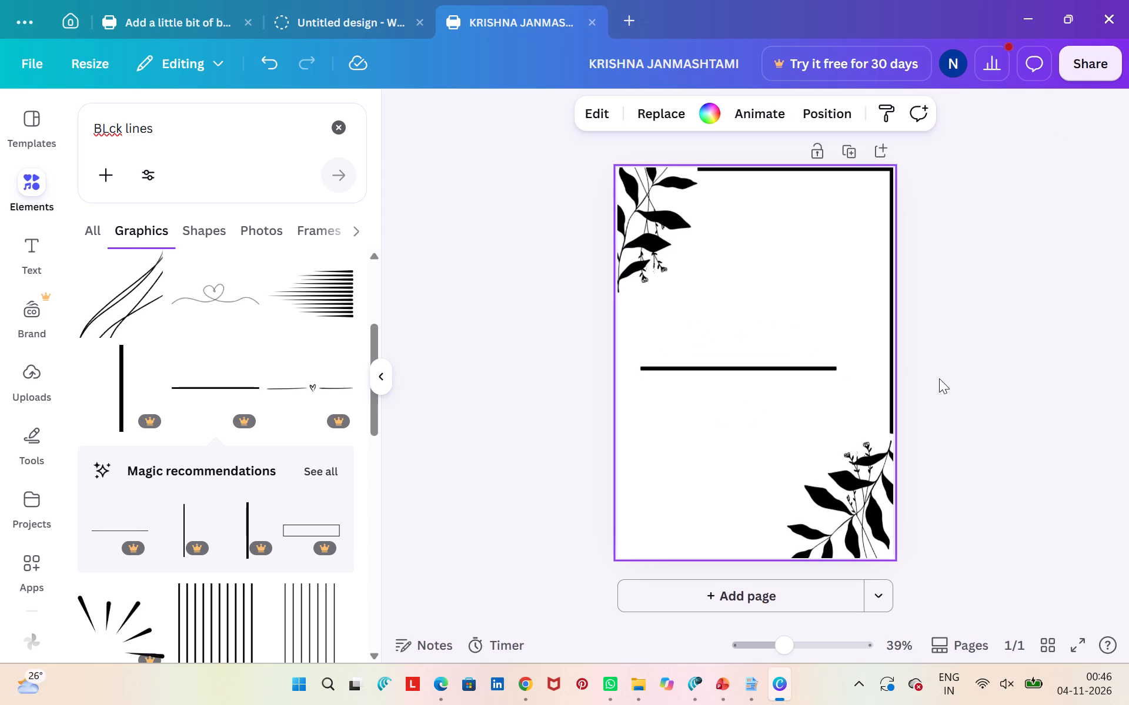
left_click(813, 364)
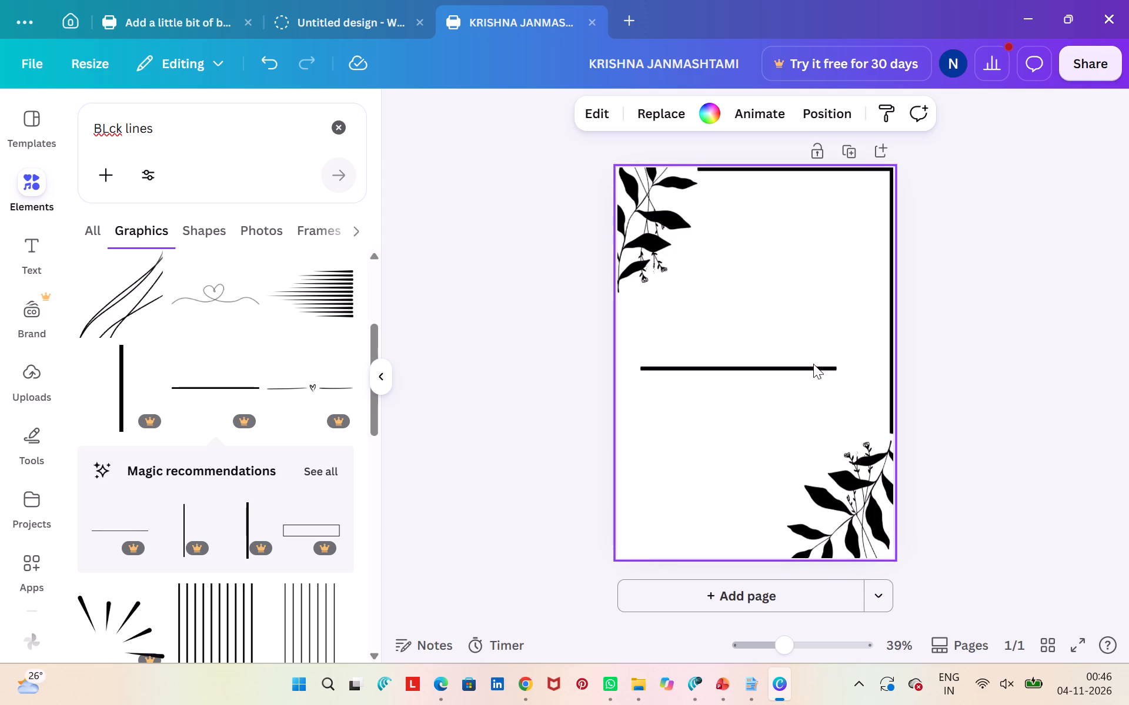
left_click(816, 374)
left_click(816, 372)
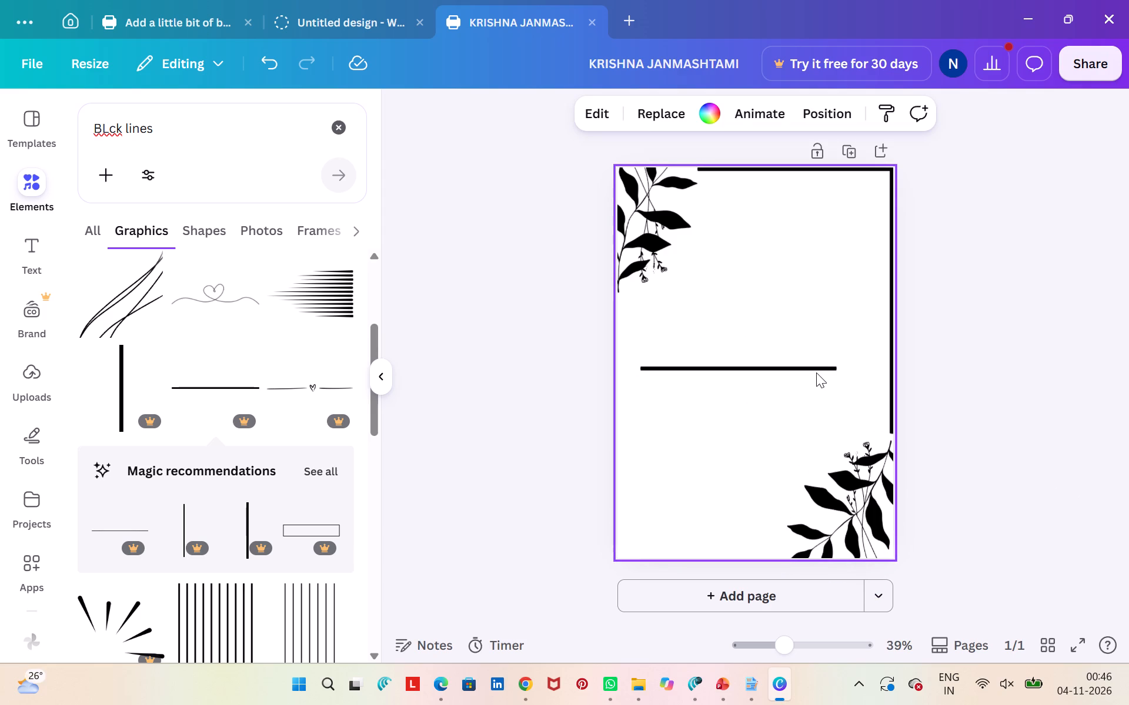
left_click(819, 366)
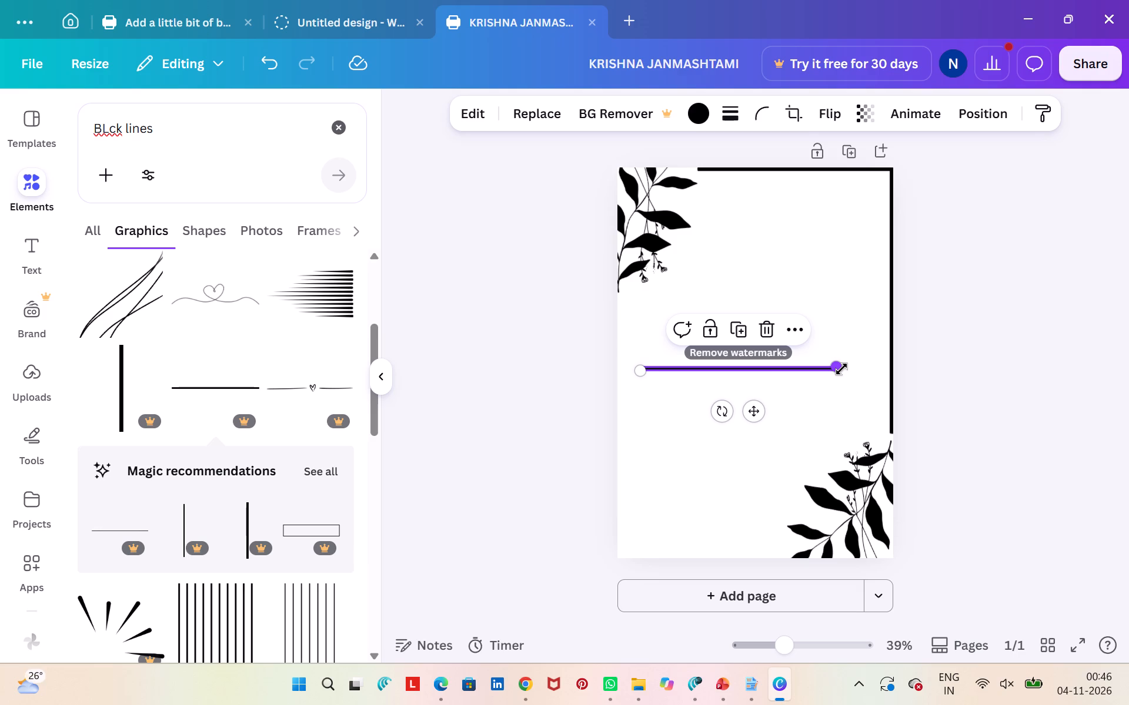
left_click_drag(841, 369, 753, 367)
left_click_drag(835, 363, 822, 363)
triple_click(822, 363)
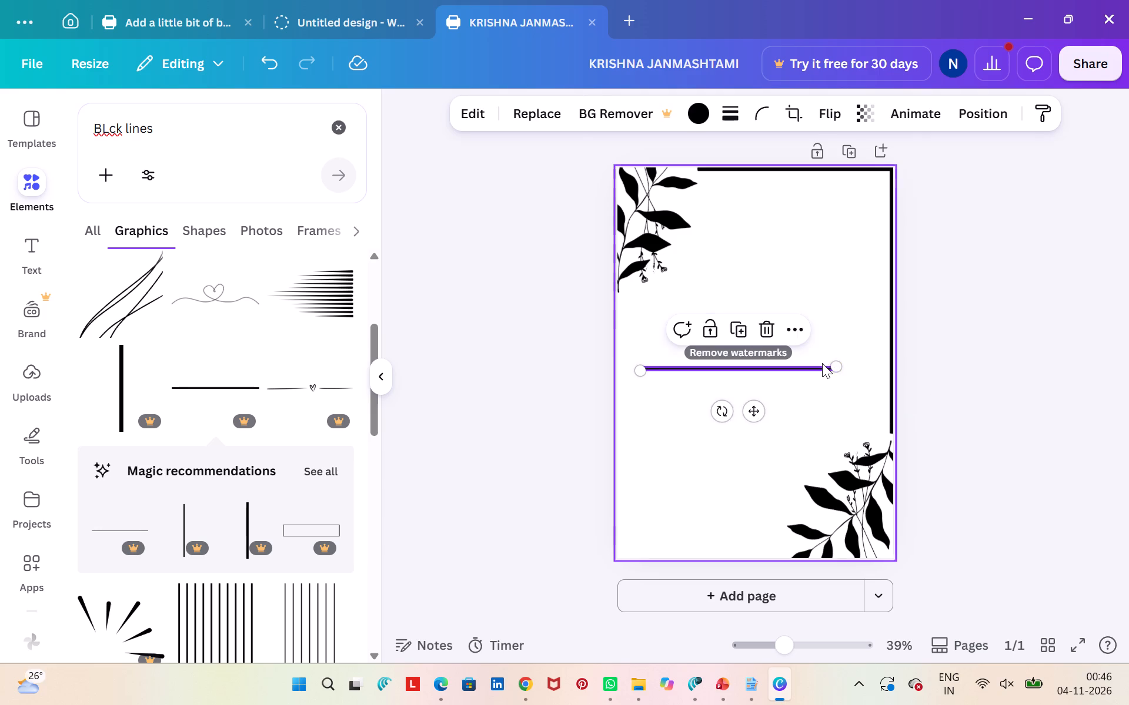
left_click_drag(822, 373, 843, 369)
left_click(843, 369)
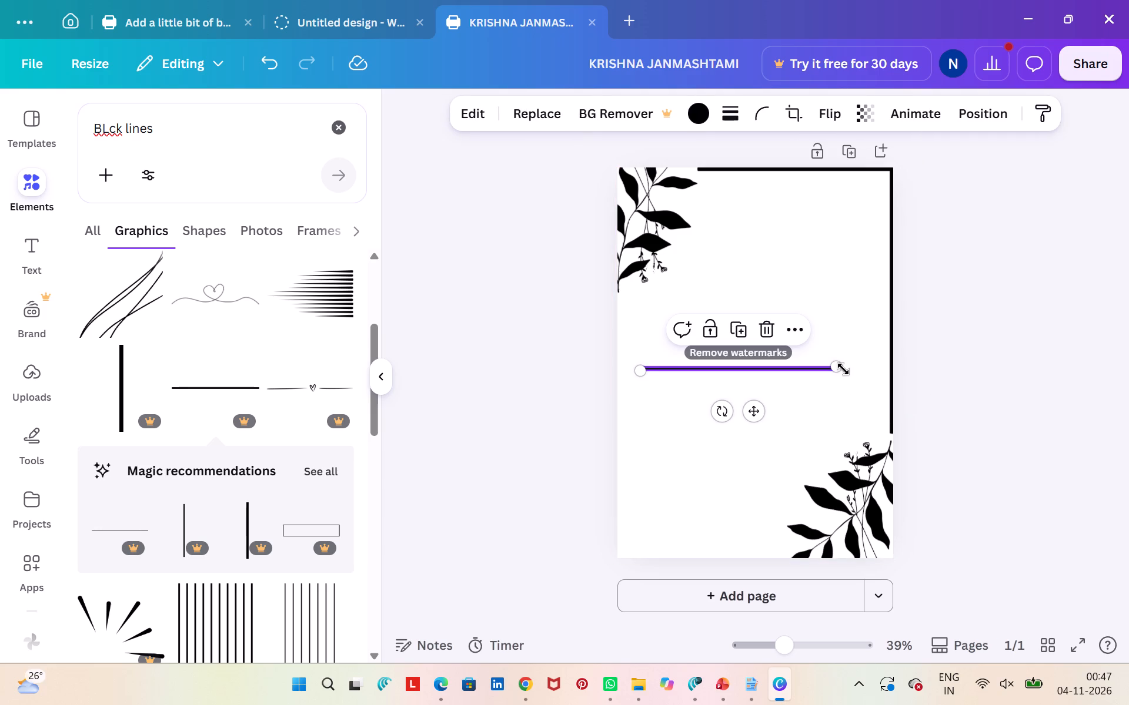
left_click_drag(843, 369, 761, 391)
Move the mid-page horizontal line down flush with the page's bottom edge, ending at the bottom-right leafy branch.
left_click(786, 367)
left_click_drag(786, 367, 784, 386)
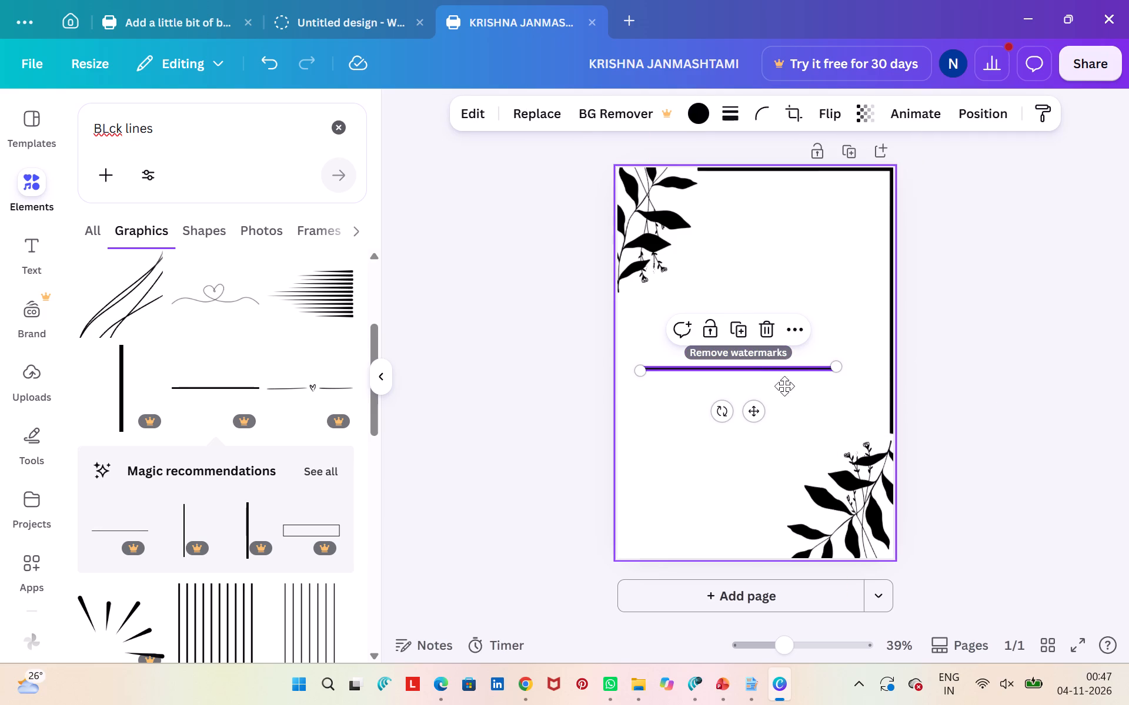
left_click_drag(784, 386, 758, 553)
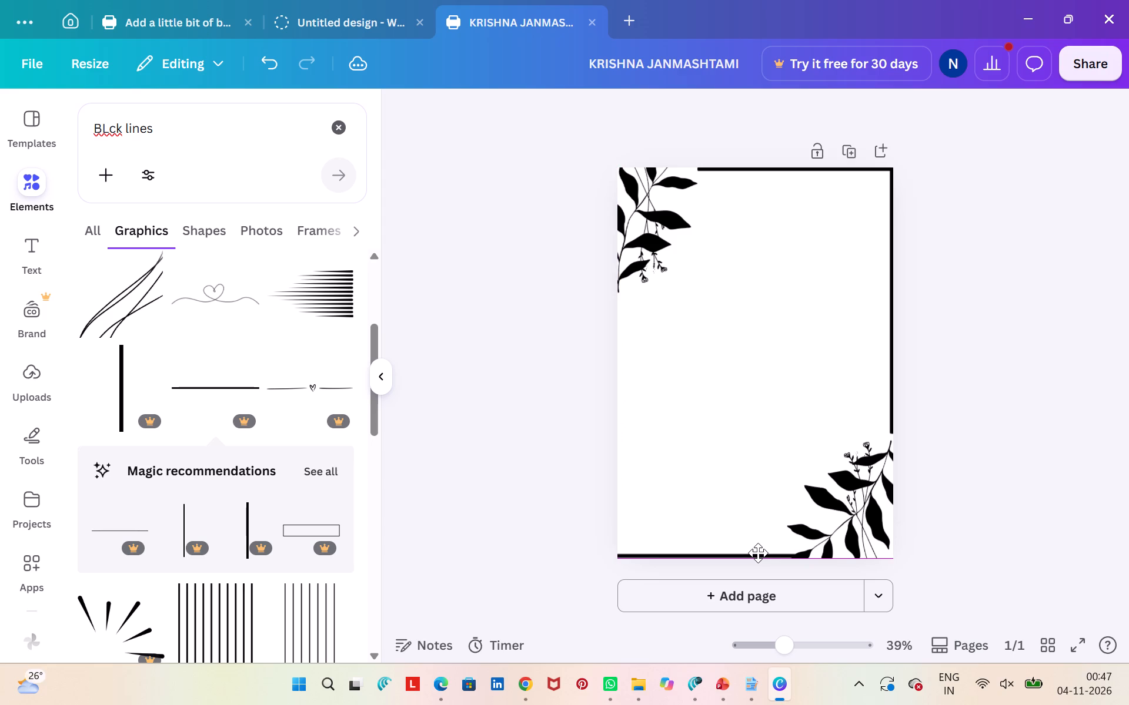
left_click_drag(758, 553, 729, 556)
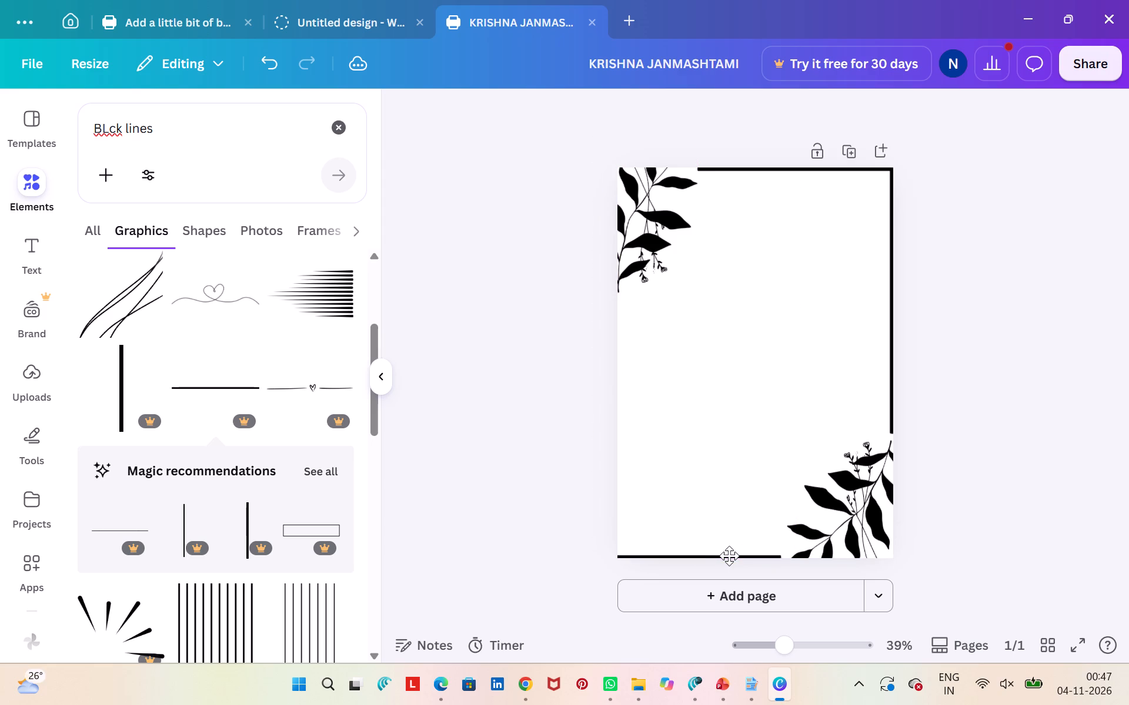
left_click_drag(729, 556, 742, 553)
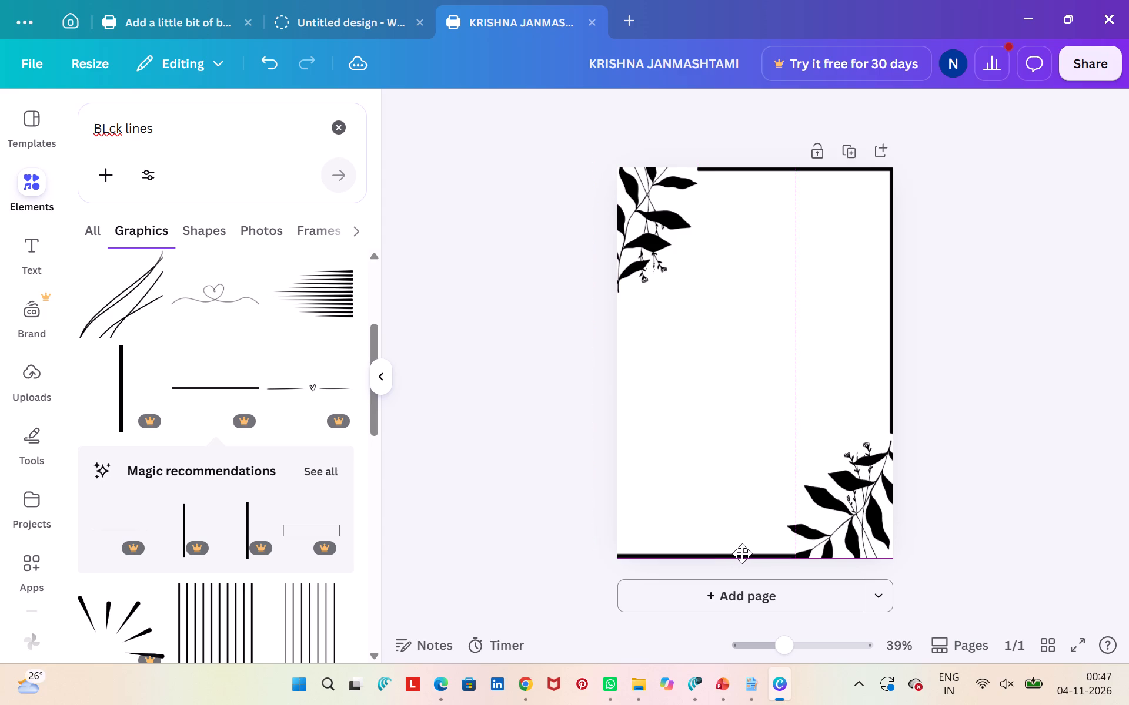
Reposition the bottom horizontal line flush with the page's bottom edge so it ends just before the bottom-right leafy branch.
left_click_drag(742, 553, 729, 555)
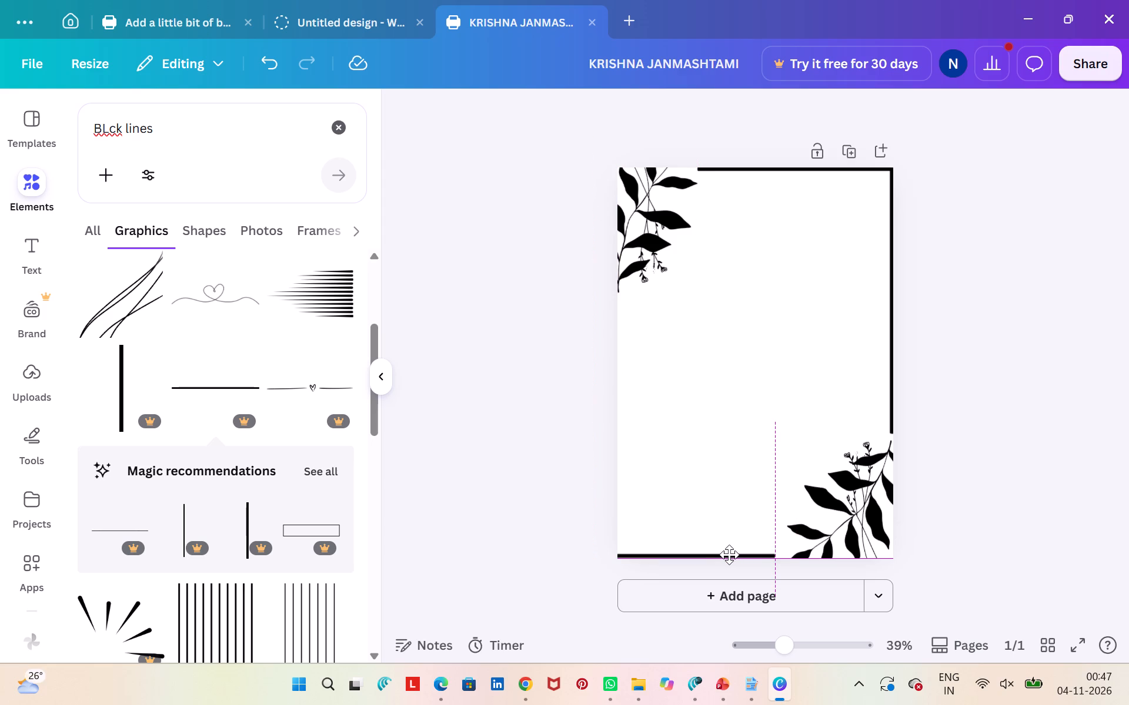
left_click_drag(729, 555, 733, 556)
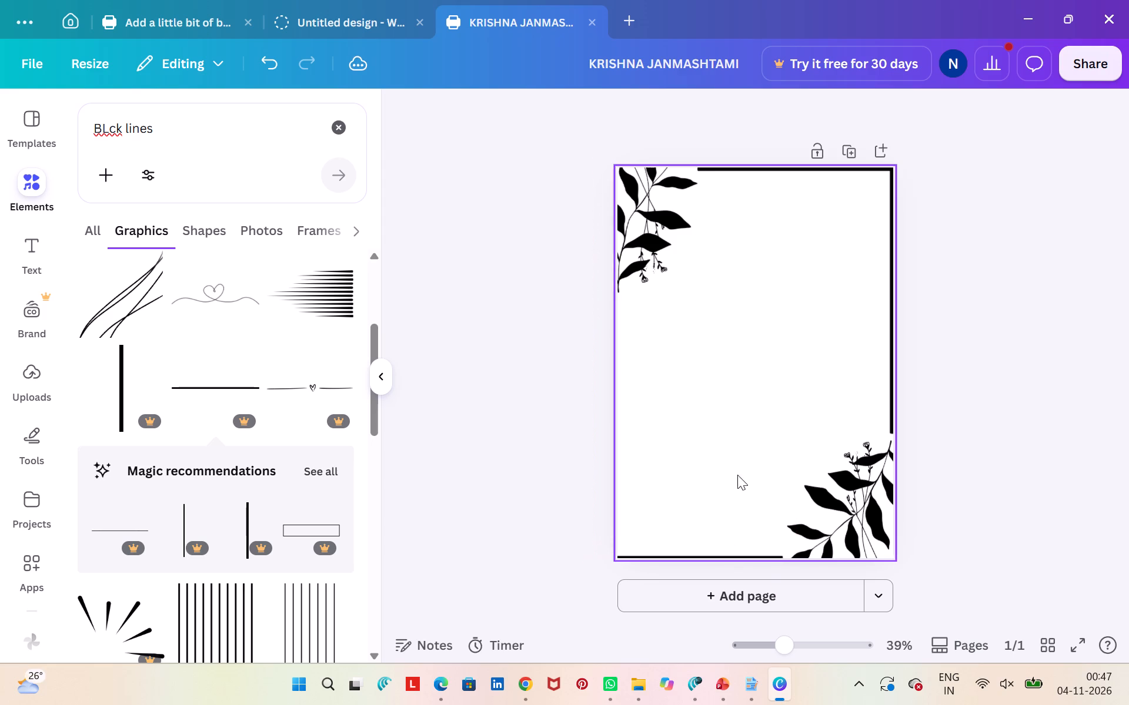
left_click(736, 454)
left_click_drag(744, 553, 746, 530)
left_click_drag(777, 556, 769, 552)
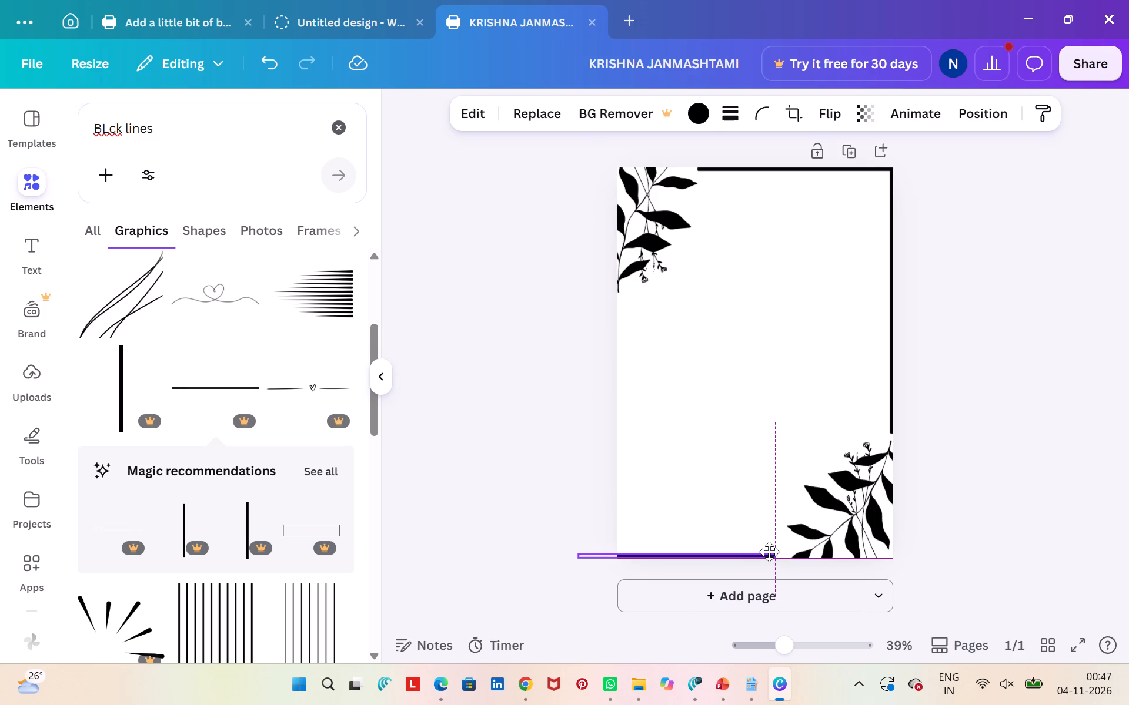
left_click_drag(769, 552, 771, 550)
left_click(703, 391)
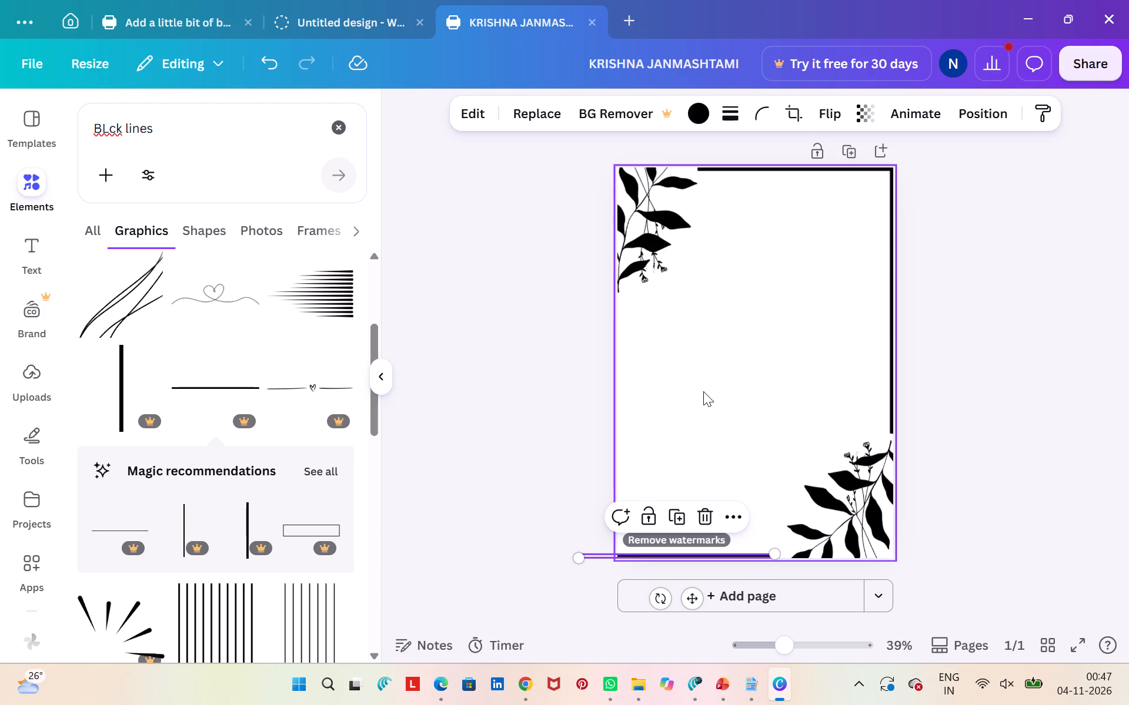
Shift the vertical line on the page's right edge slightly inward and down.
left_click(891, 396)
key("ctrl+c")
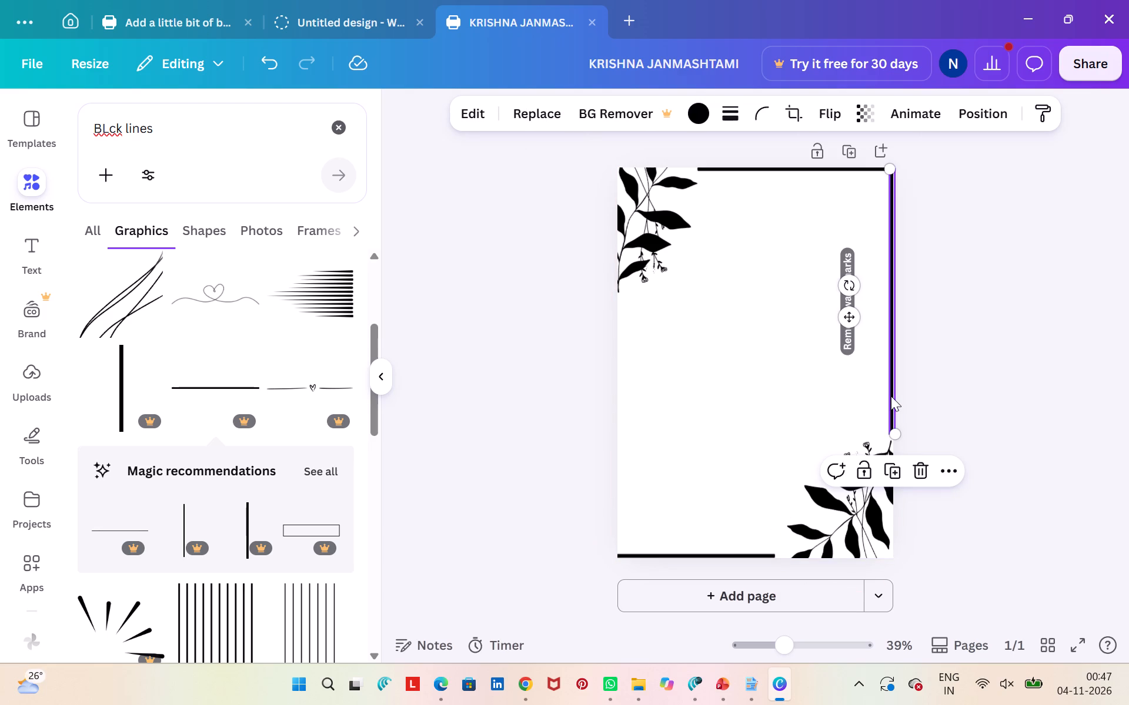
key("ctrl+c")
left_click_drag(891, 396, 881, 402)
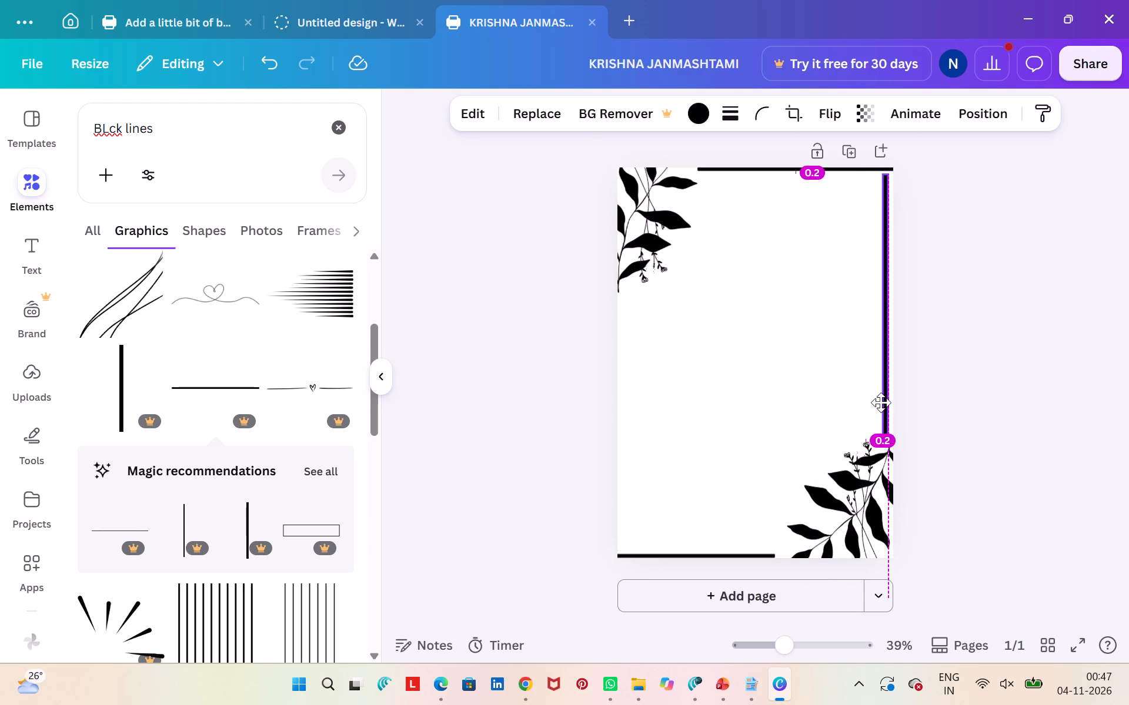
left_click_drag(881, 402, 887, 402)
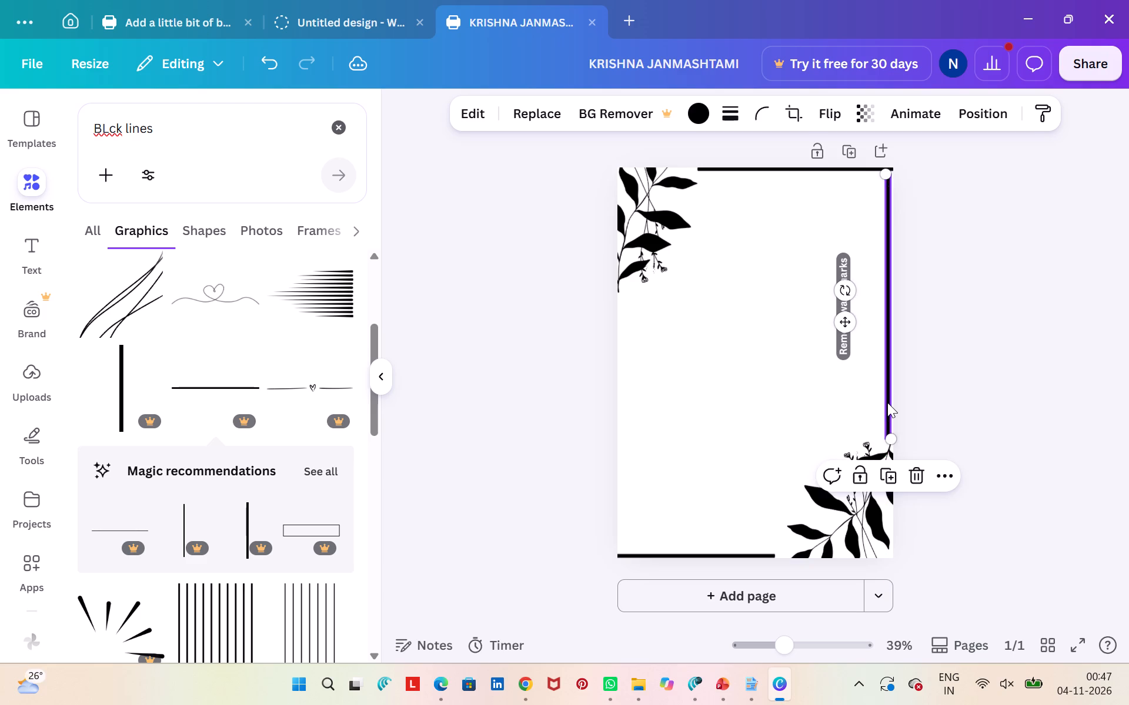
double_click(887, 402)
left_click(794, 427)
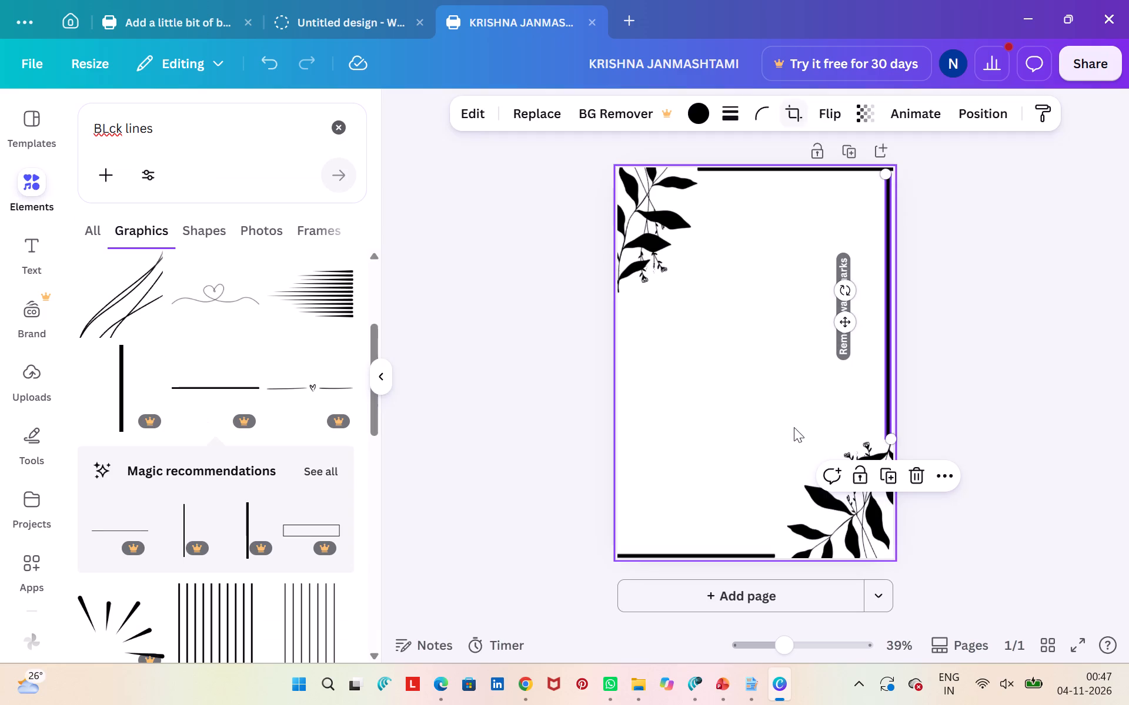
left_click(818, 445)
left_click(818, 445)
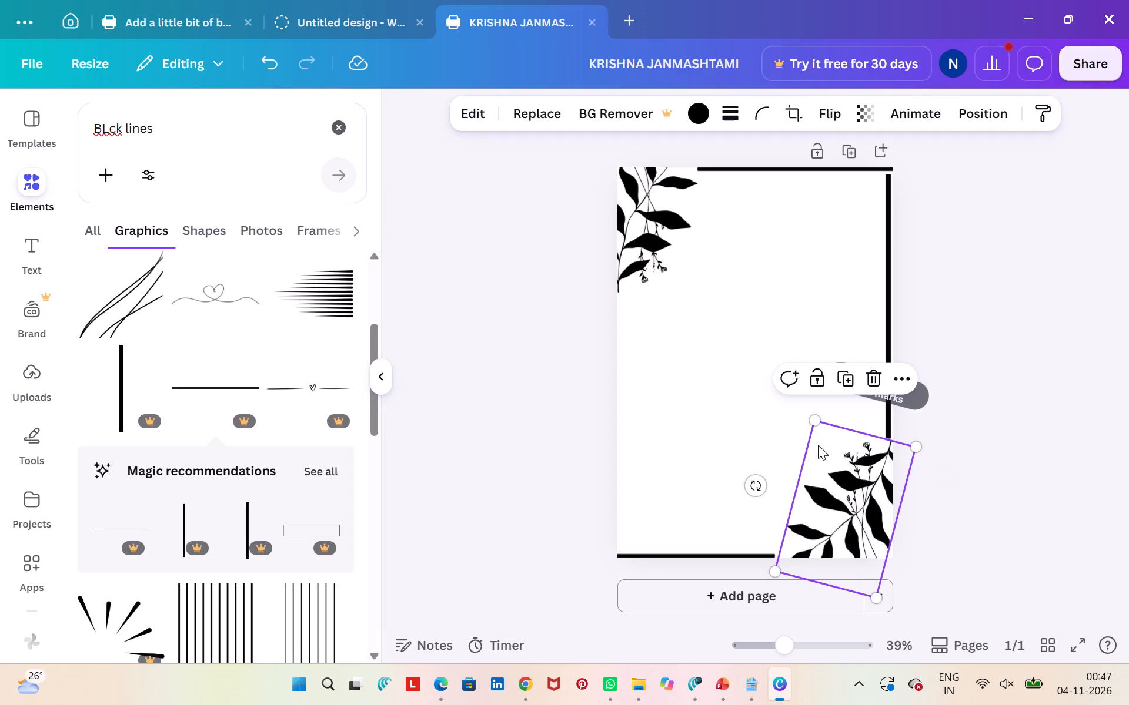
left_click(870, 318)
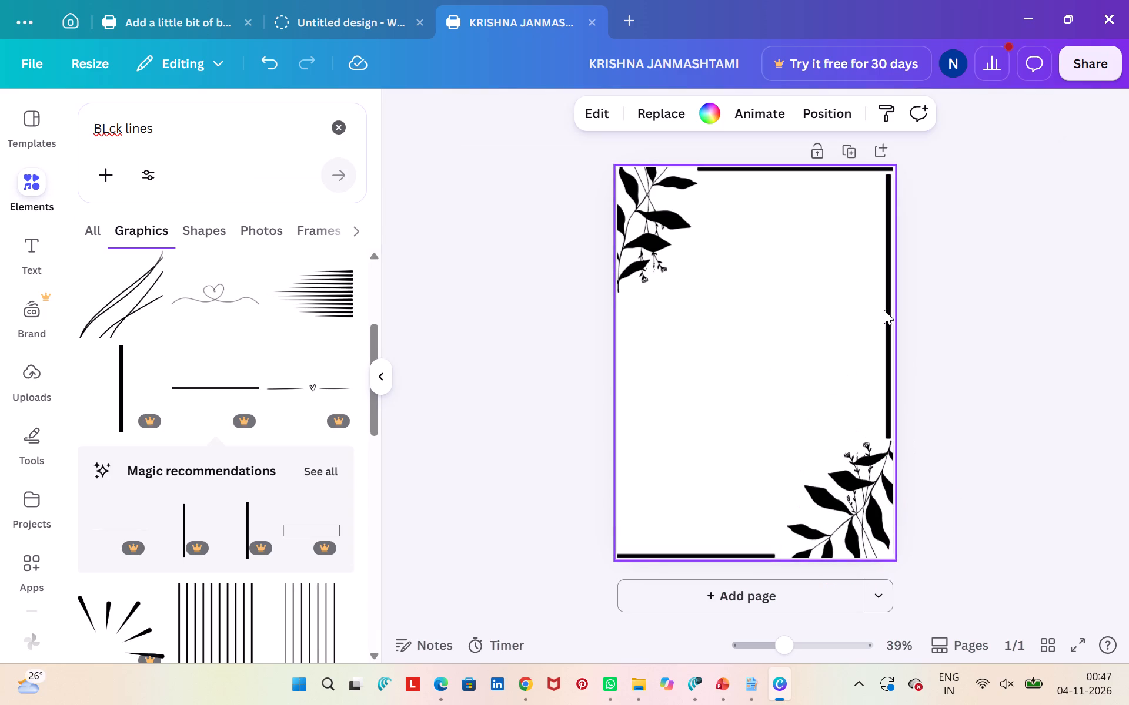
Extend the right vertical line's upper end to meet the top horizontal line.
left_click(884, 310)
left_click(886, 313)
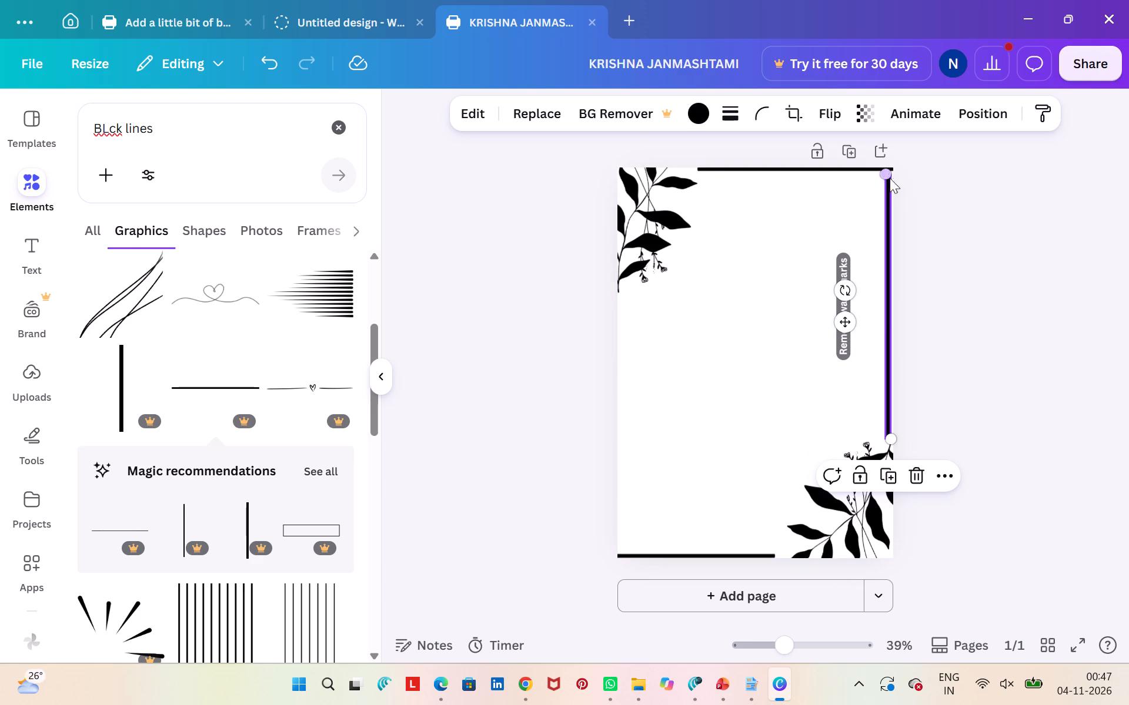
left_click_drag(886, 176, 888, 178)
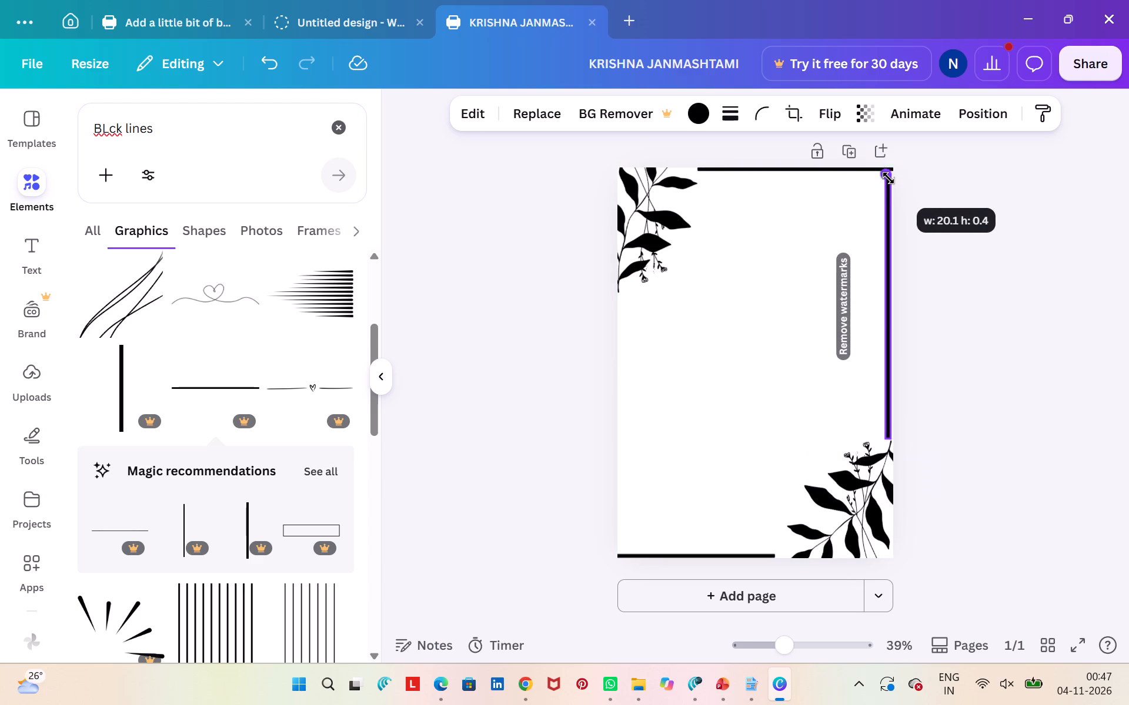
left_click_drag(888, 178, 891, 176)
left_click(773, 237)
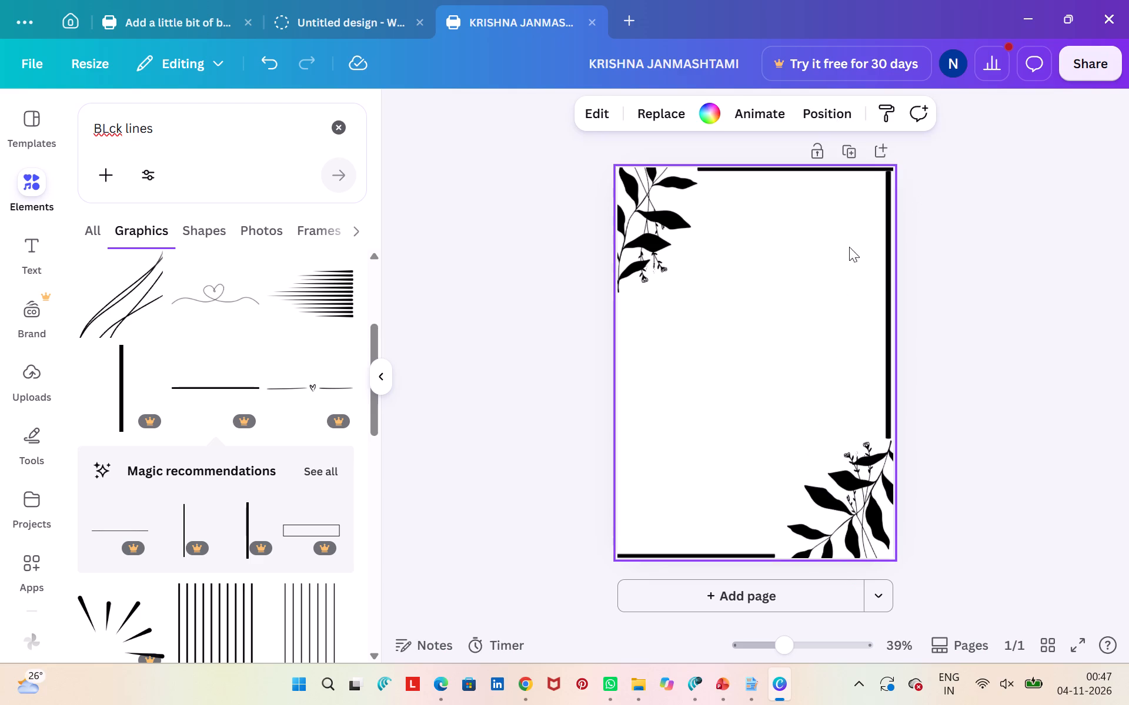
Duplicate the right vertical line and place one along the page's left edge, from the top-left branch down to the bottom line.
left_click(887, 305)
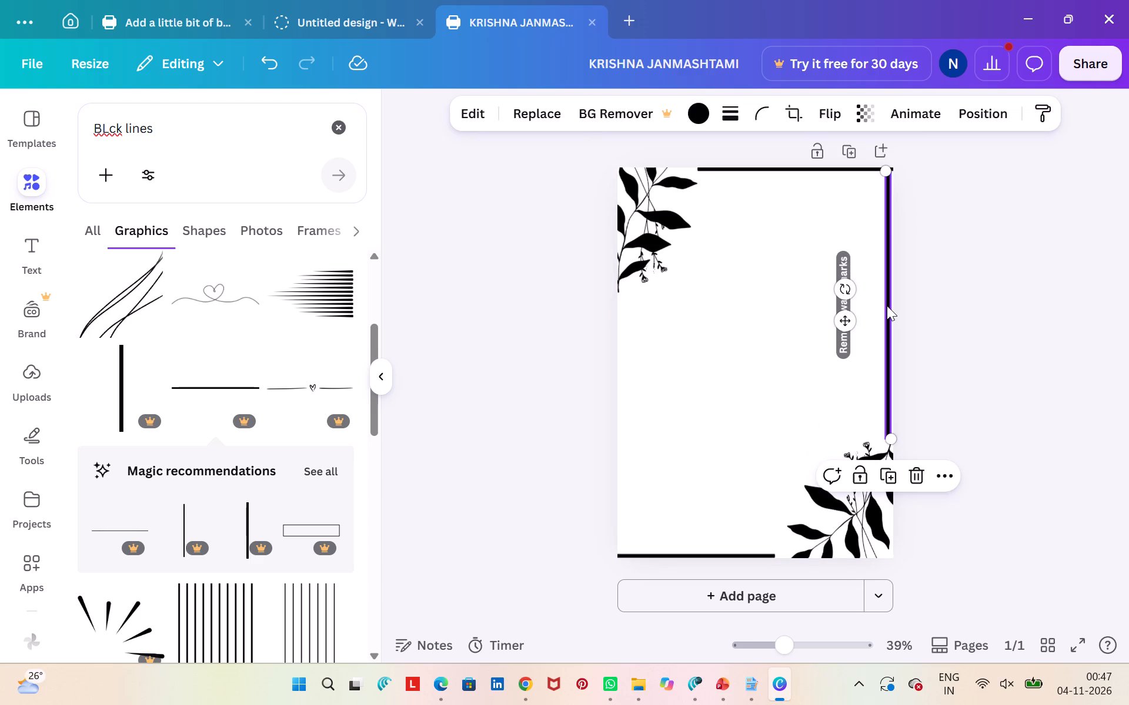
key("ctrl+c")
key("ctrl+v")
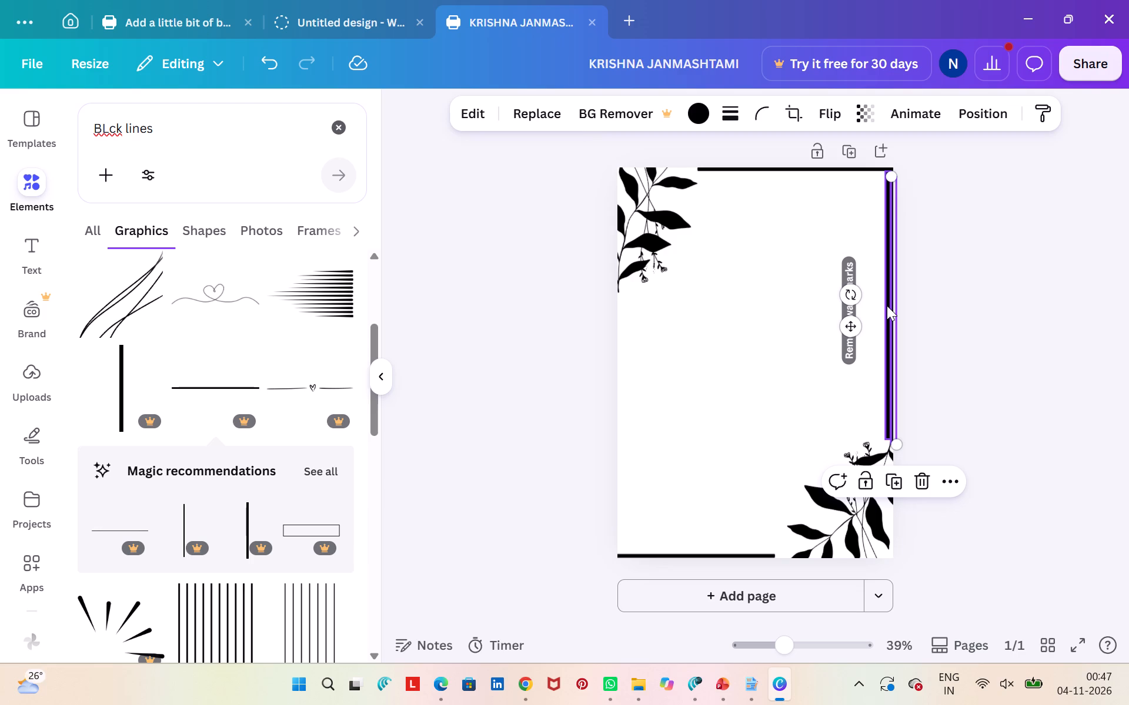
left_click_drag(887, 309, 613, 425)
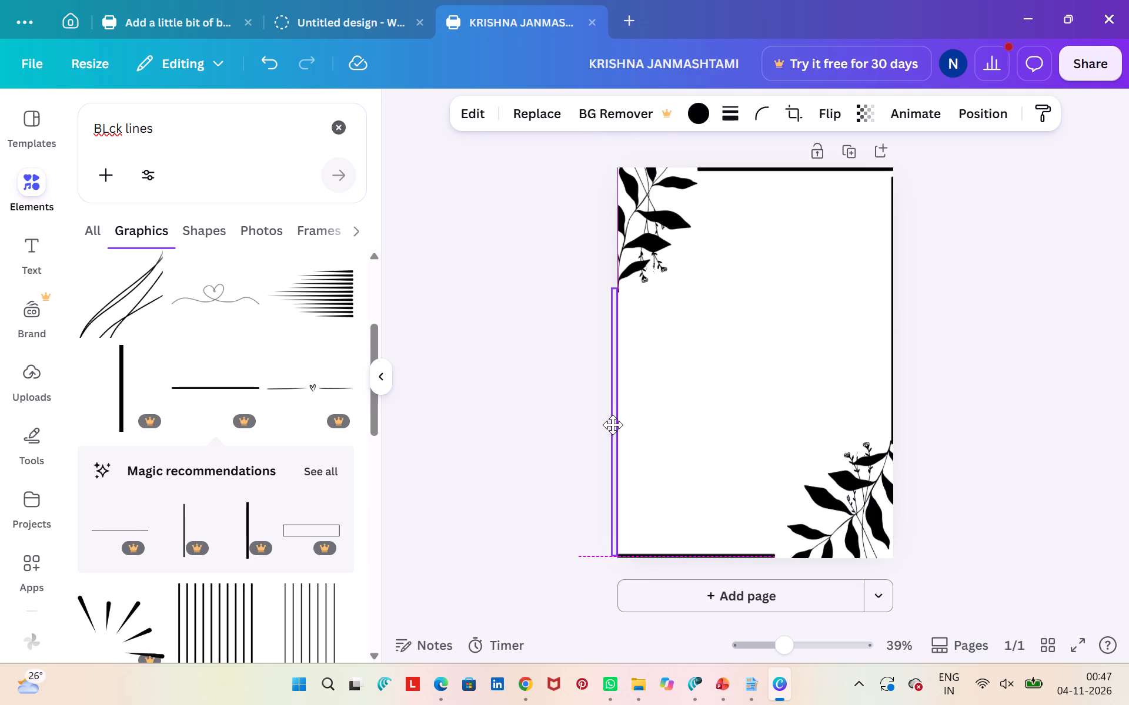
left_click_drag(613, 425, 616, 427)
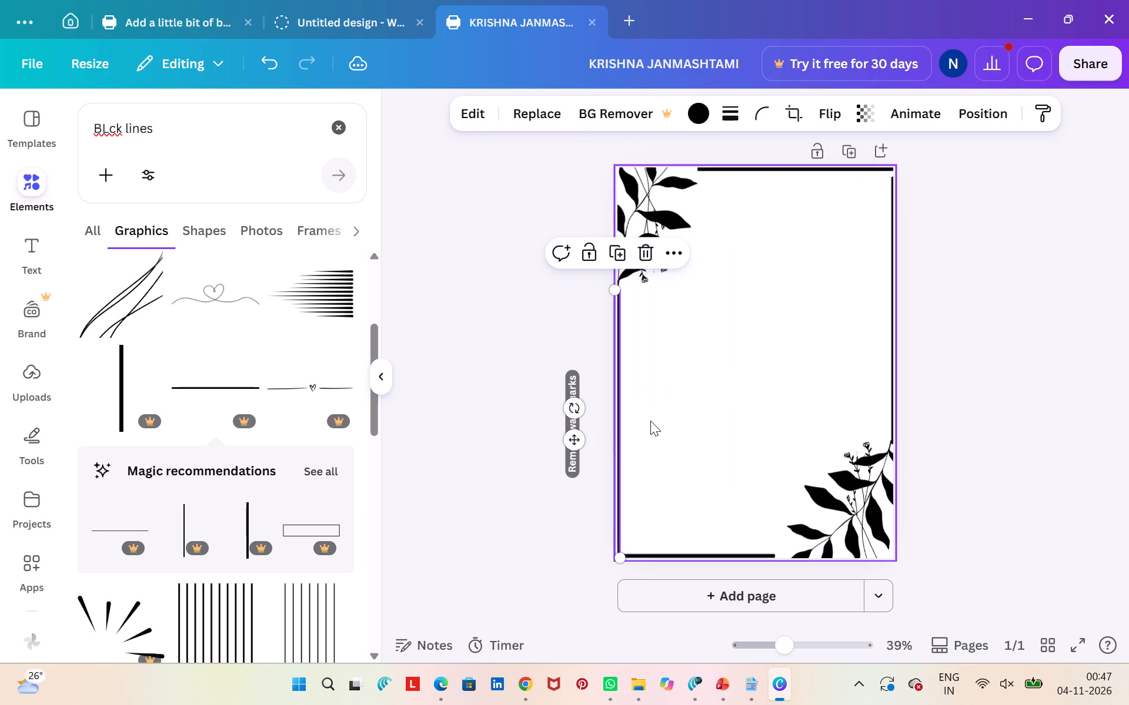
left_click(650, 421)
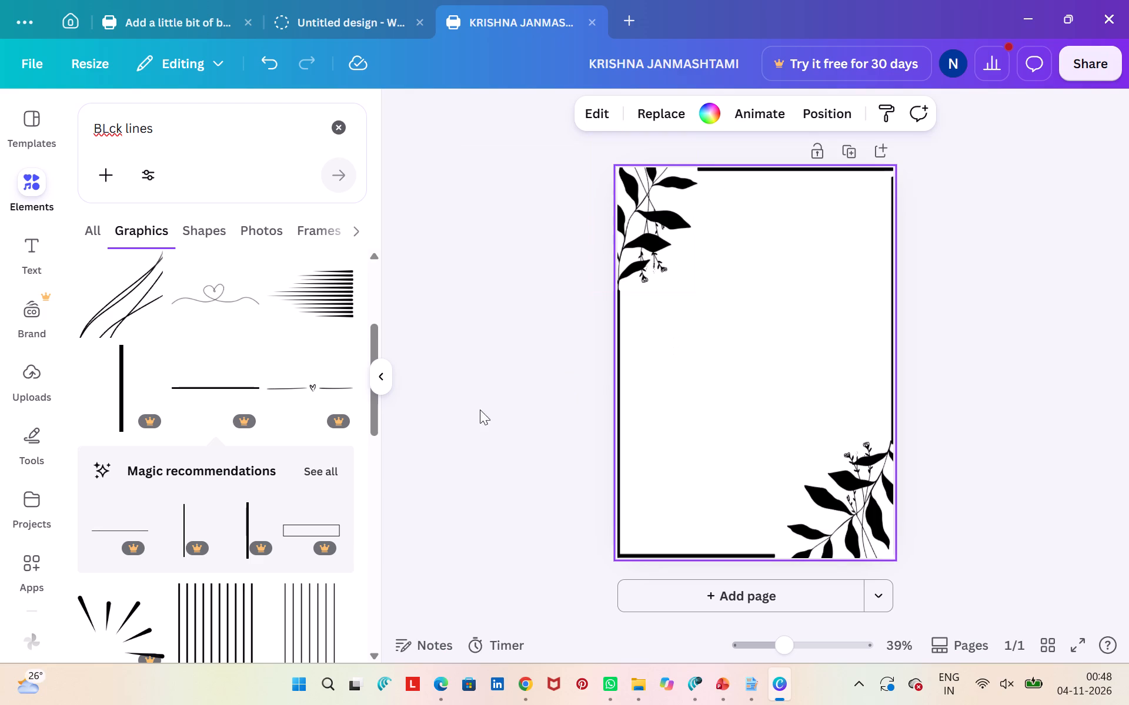
Add the thin wavy line graphic with a heart and place it near the centre of the page.
left_click(222, 284)
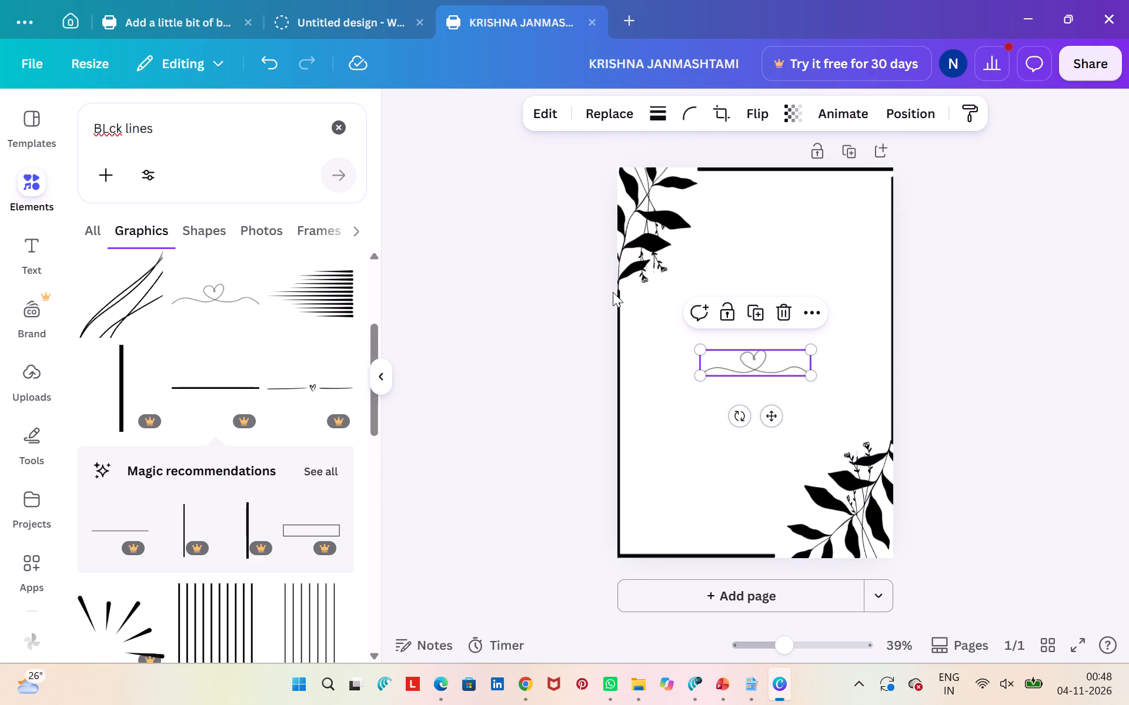
left_click(693, 404)
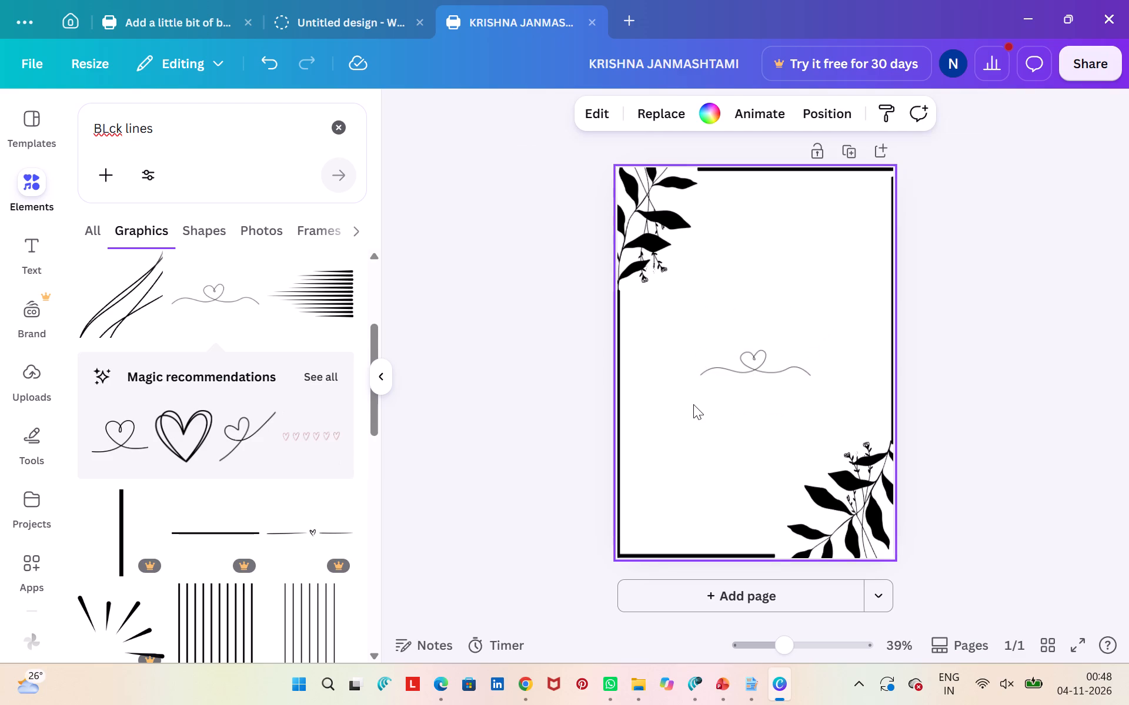
left_click_drag(745, 363, 745, 315)
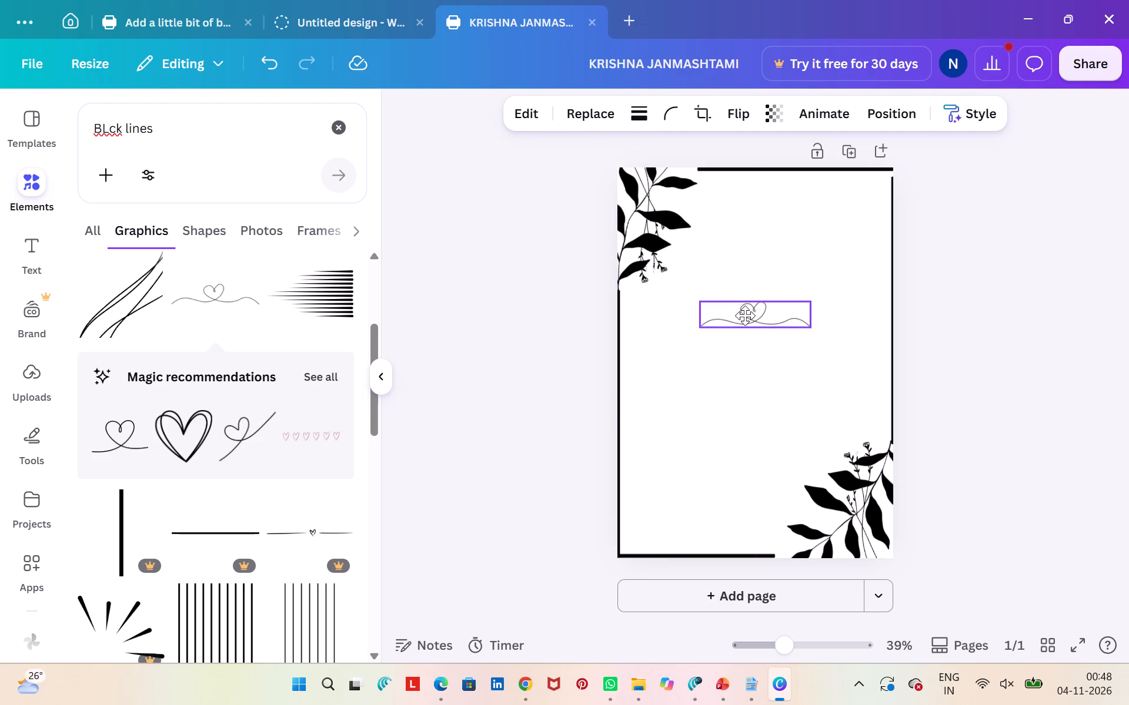
left_click_drag(745, 315, 733, 359)
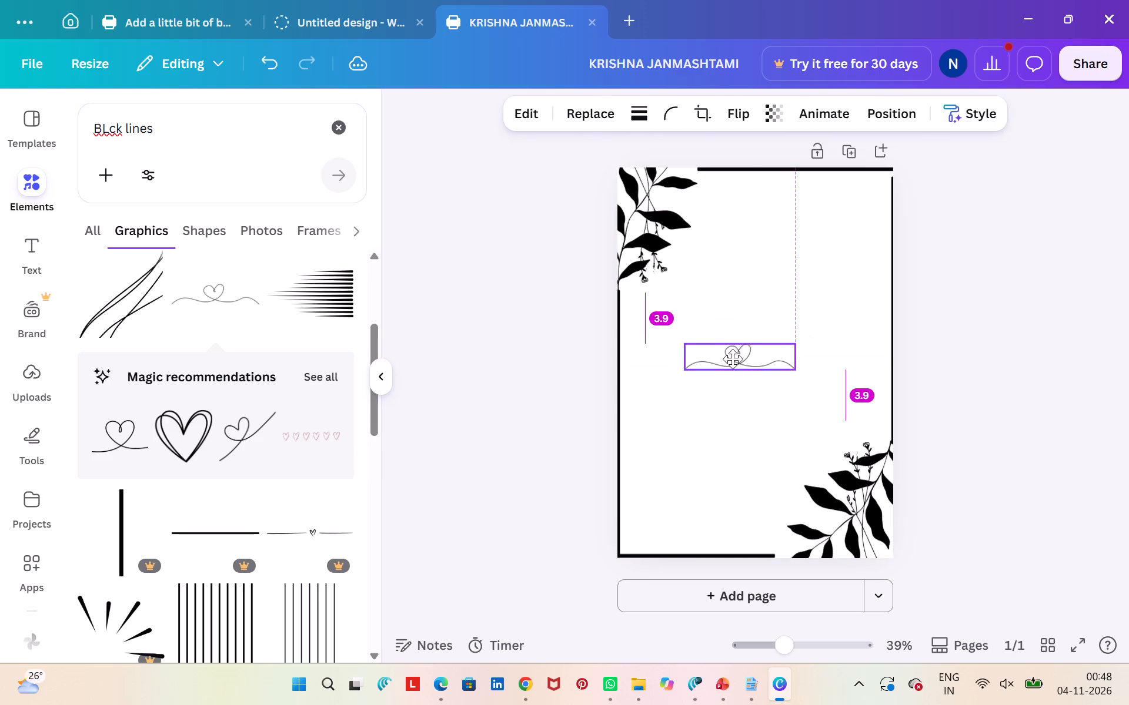
left_click_drag(733, 359, 736, 350)
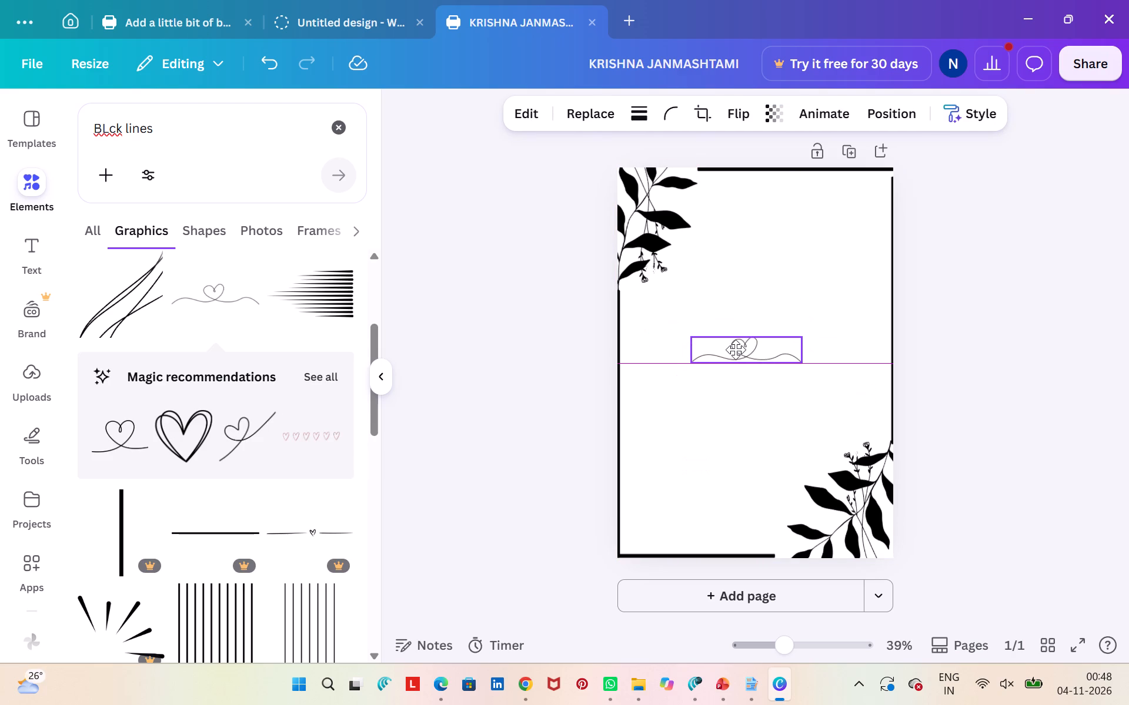
left_click_drag(736, 350, 732, 349)
left_click(798, 243)
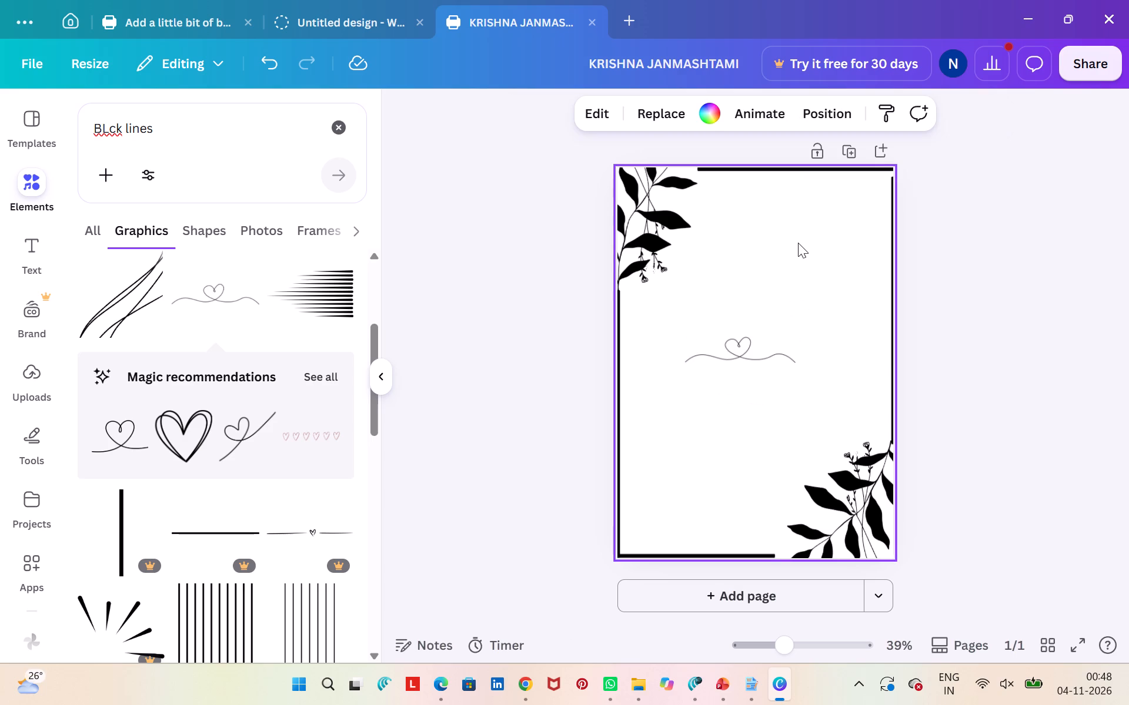
left_click_drag(747, 343, 753, 343)
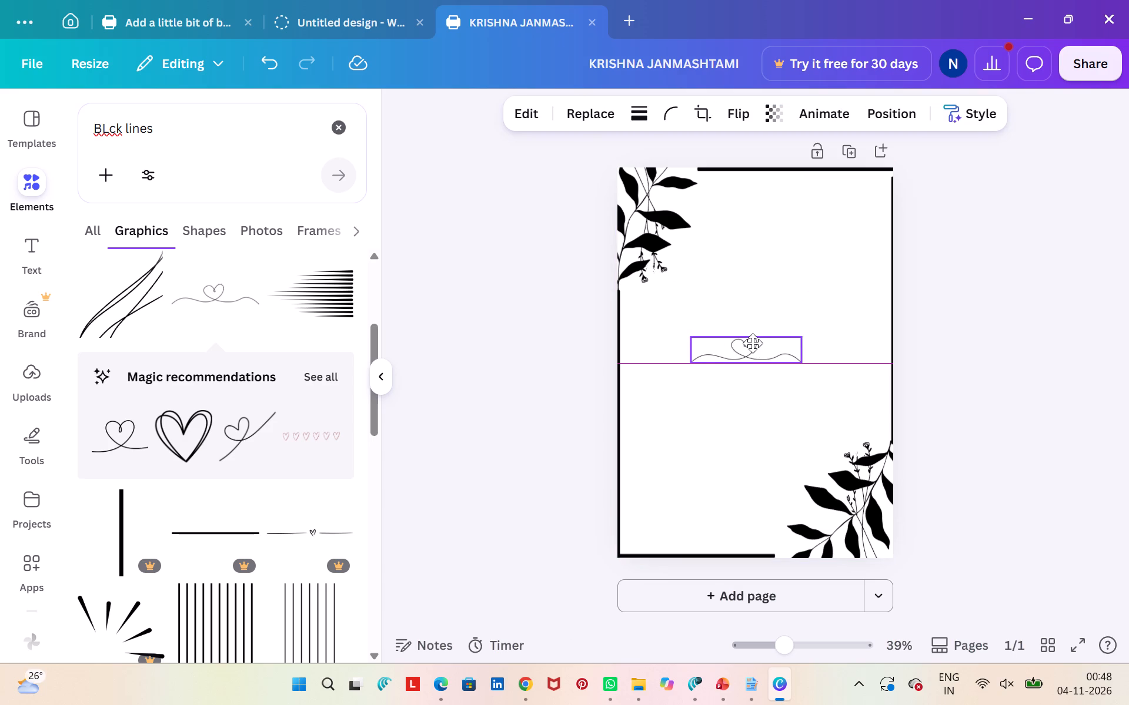
left_click_drag(753, 343, 752, 343)
left_click(794, 257)
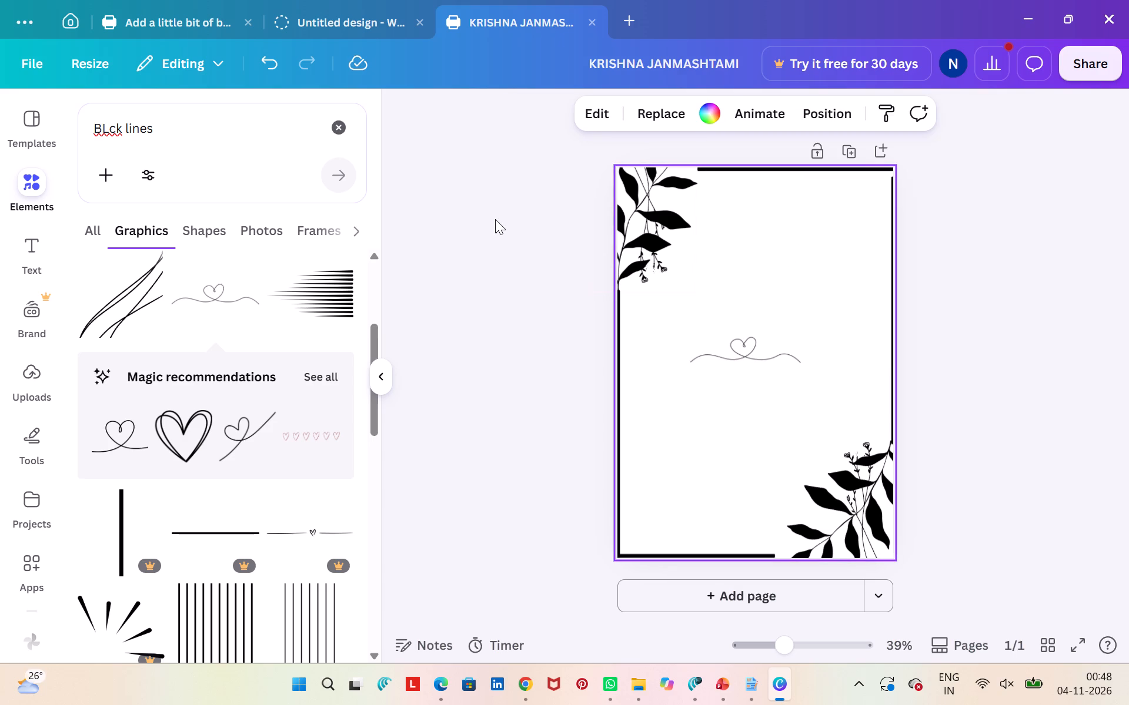
Add a subheading text reading NISSI to the page.
left_click(9, 250)
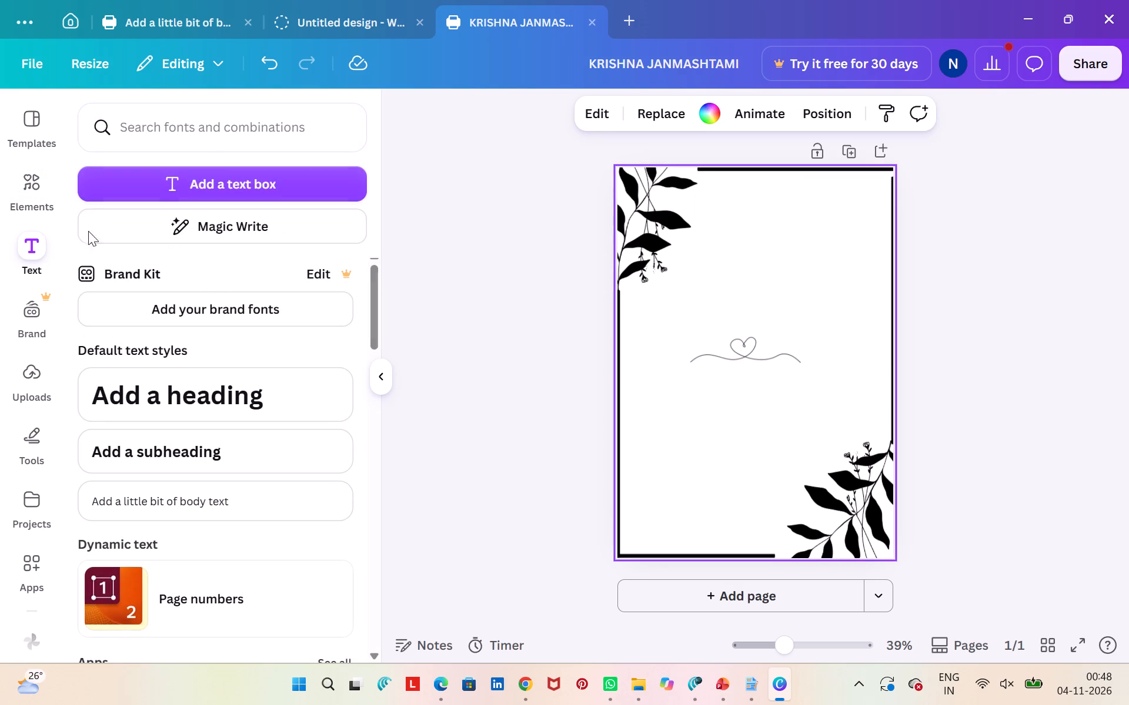
left_click(219, 142)
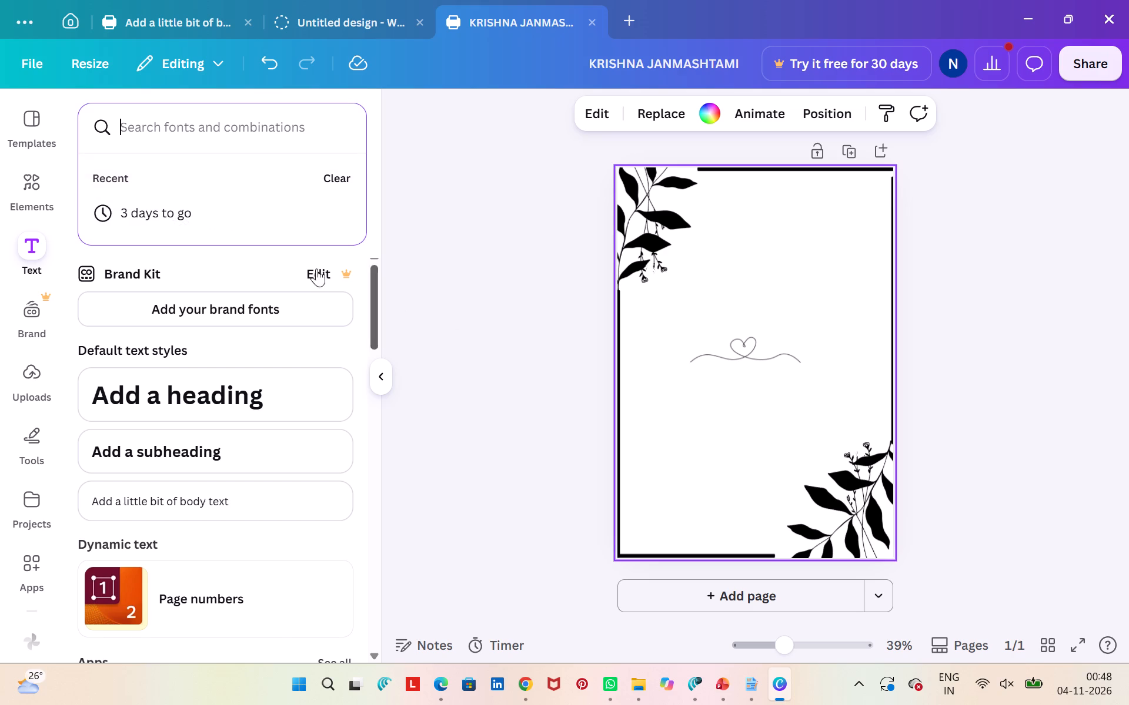
type("ni")
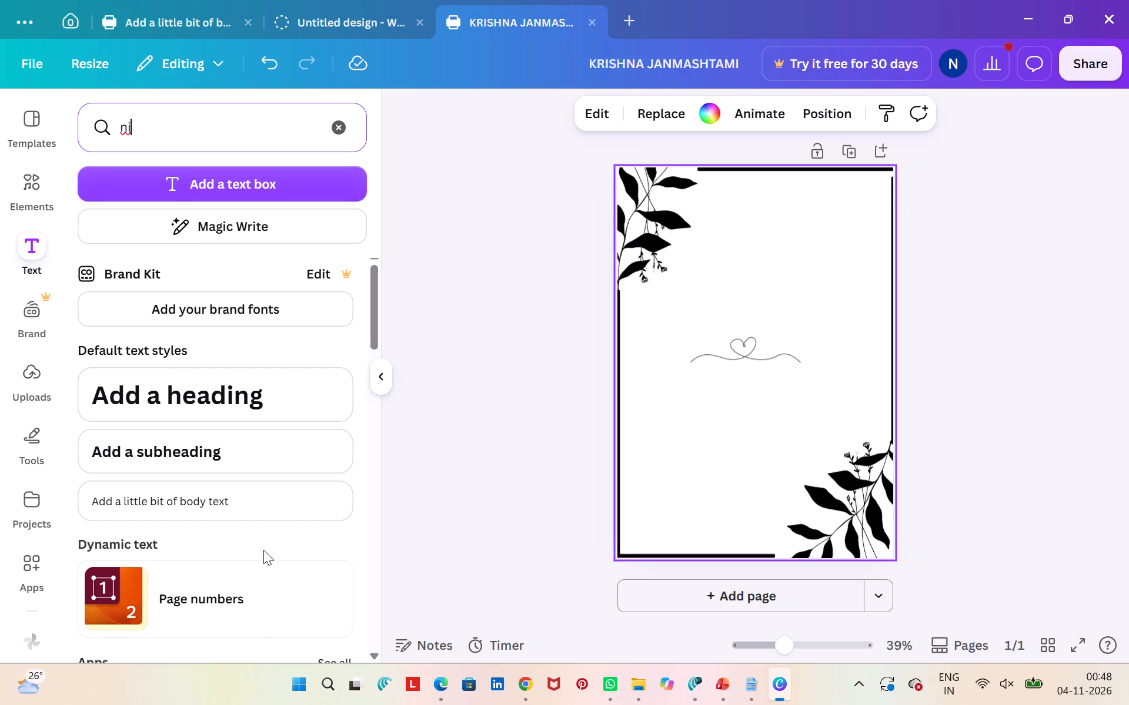
left_click(236, 436)
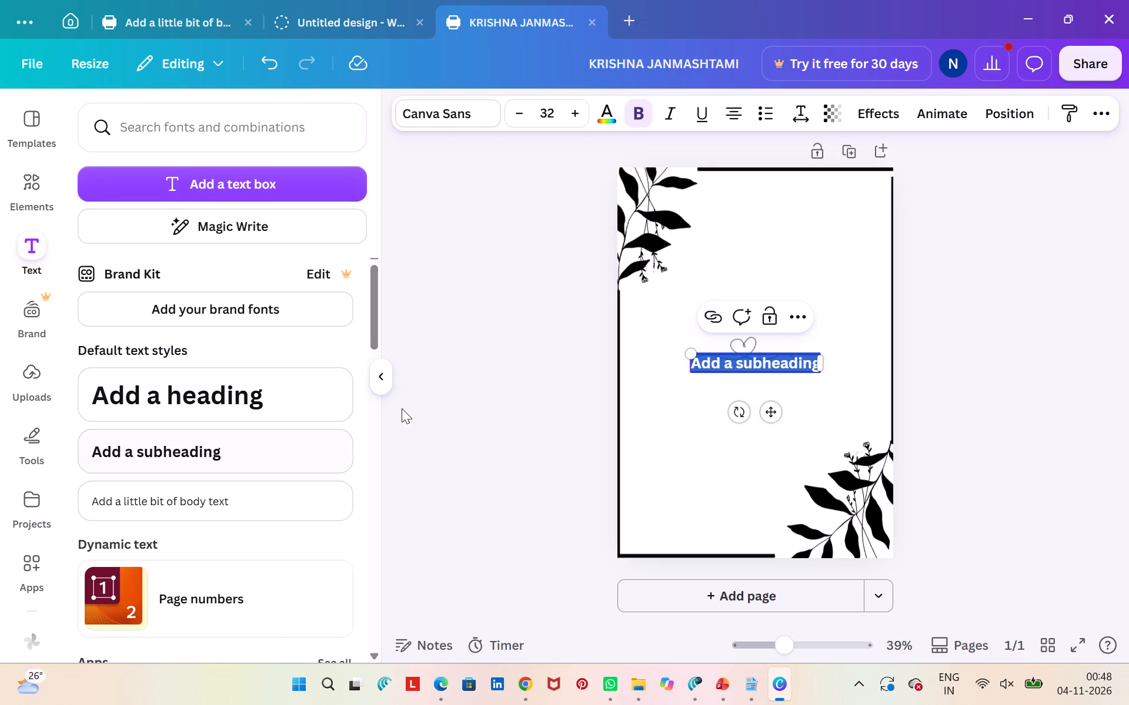
type("ni")
key("BackSpace")
key("BackSpace")
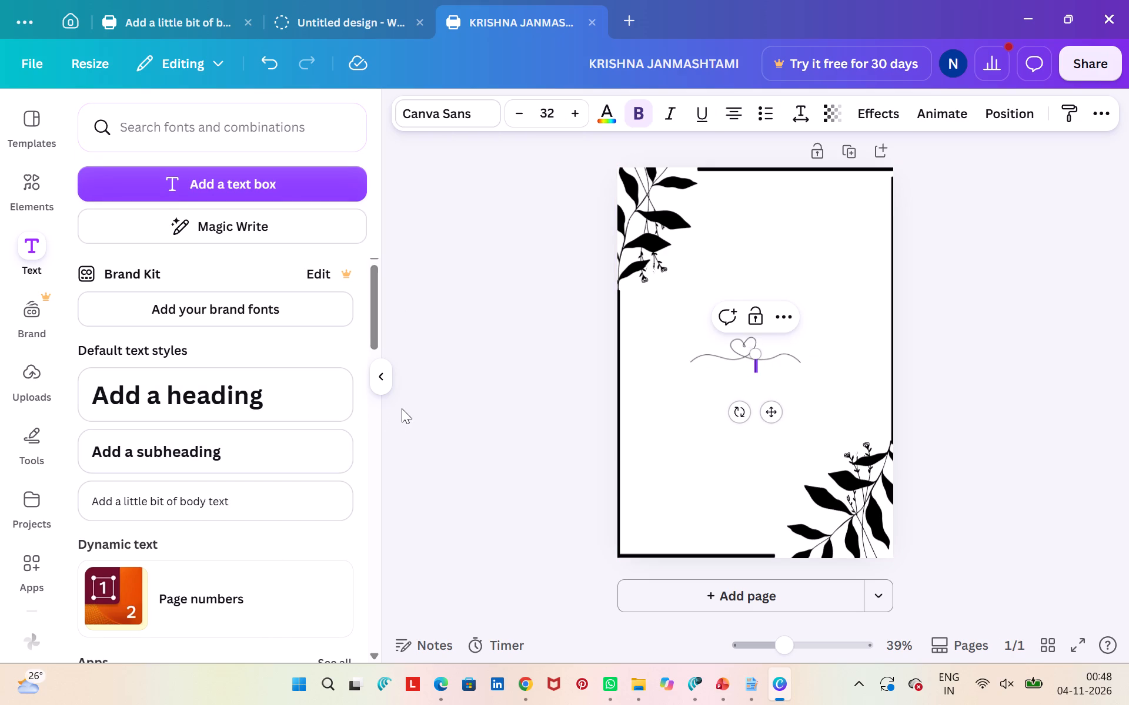
type("NISSI")
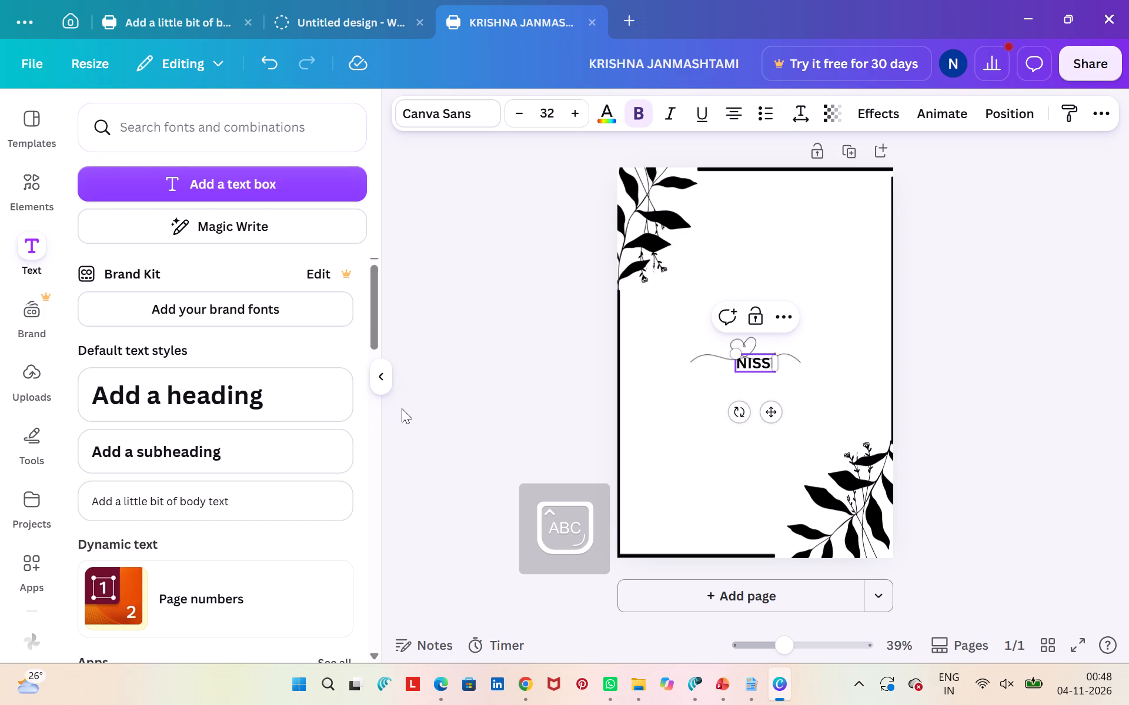
left_click_drag(461, 133, 470, 123)
left_click(470, 123)
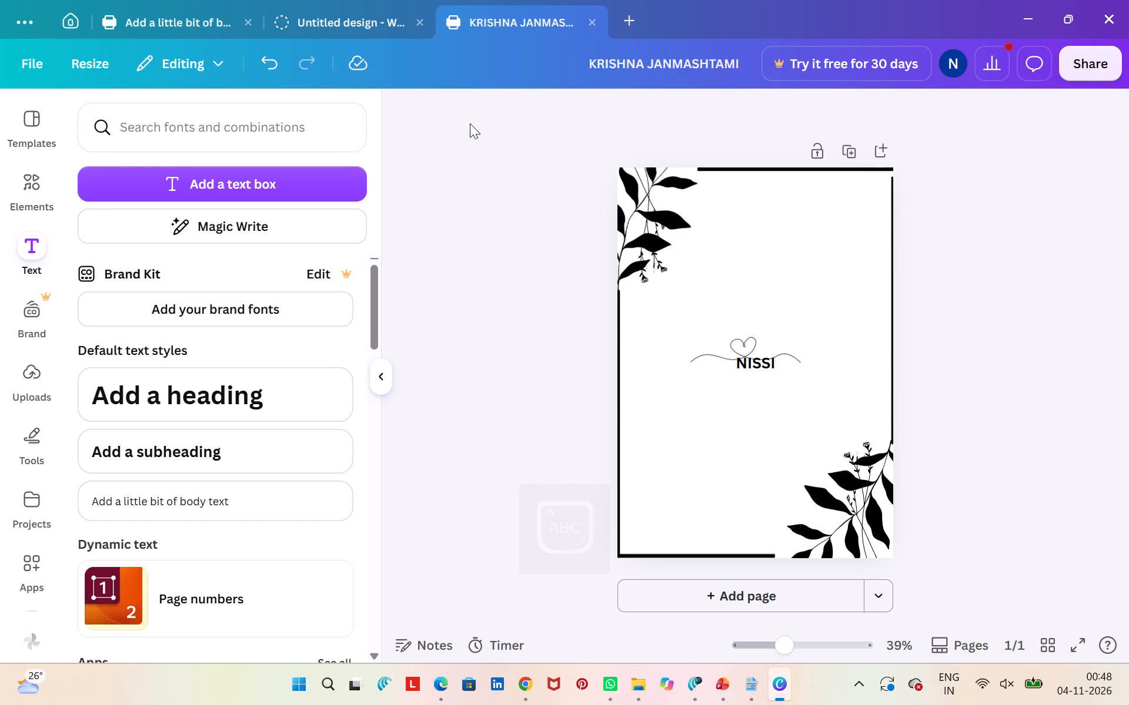
Move the NISSI text to just below the heart line graphic.
left_click_drag(759, 366, 733, 407)
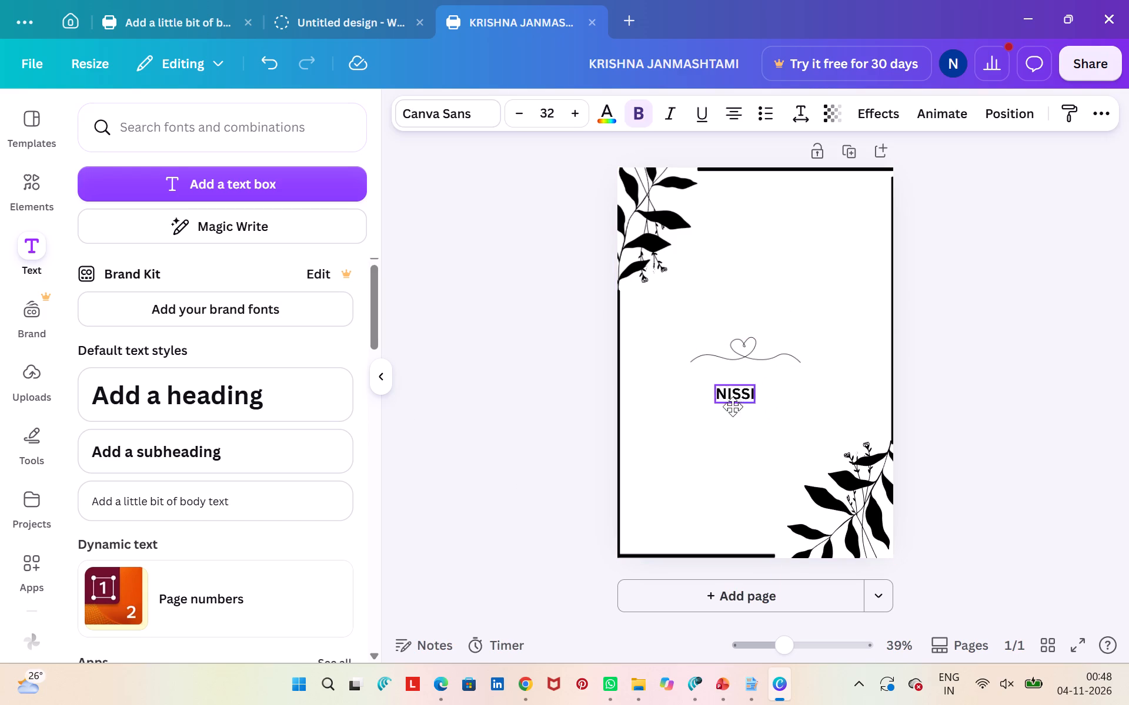
left_click_drag(733, 407, 731, 408)
Change the font of the NISSI text to Brittany.
left_click(459, 108)
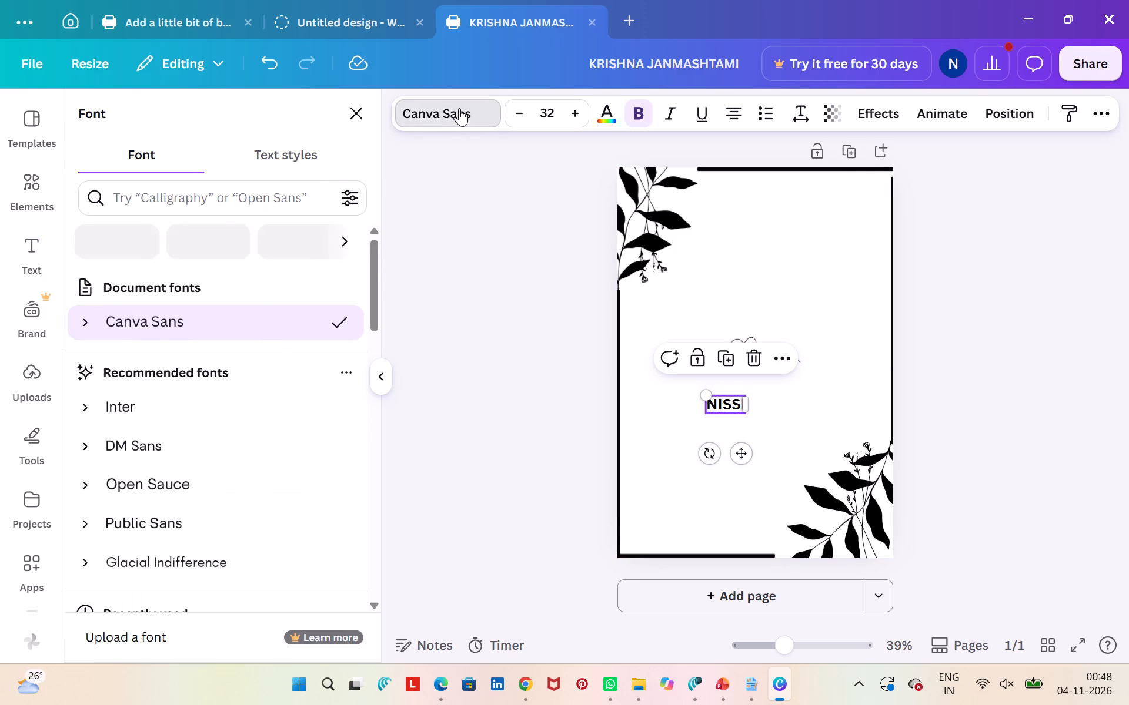
left_click(376, 561)
left_click(376, 561)
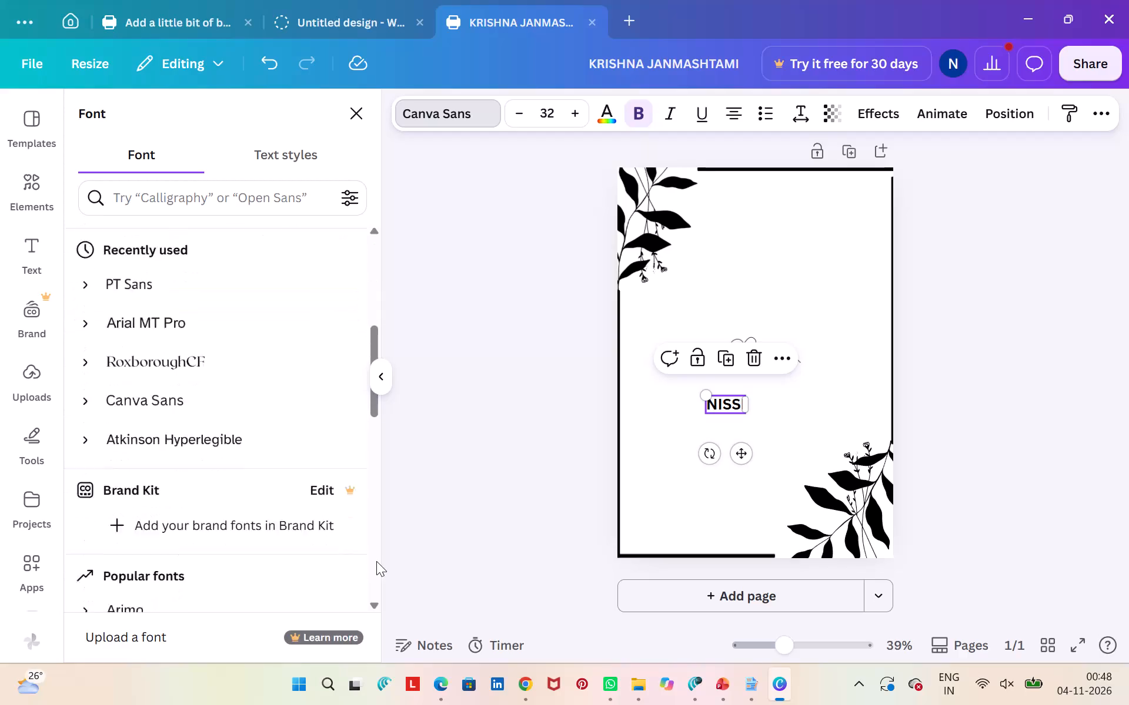
left_click(376, 561)
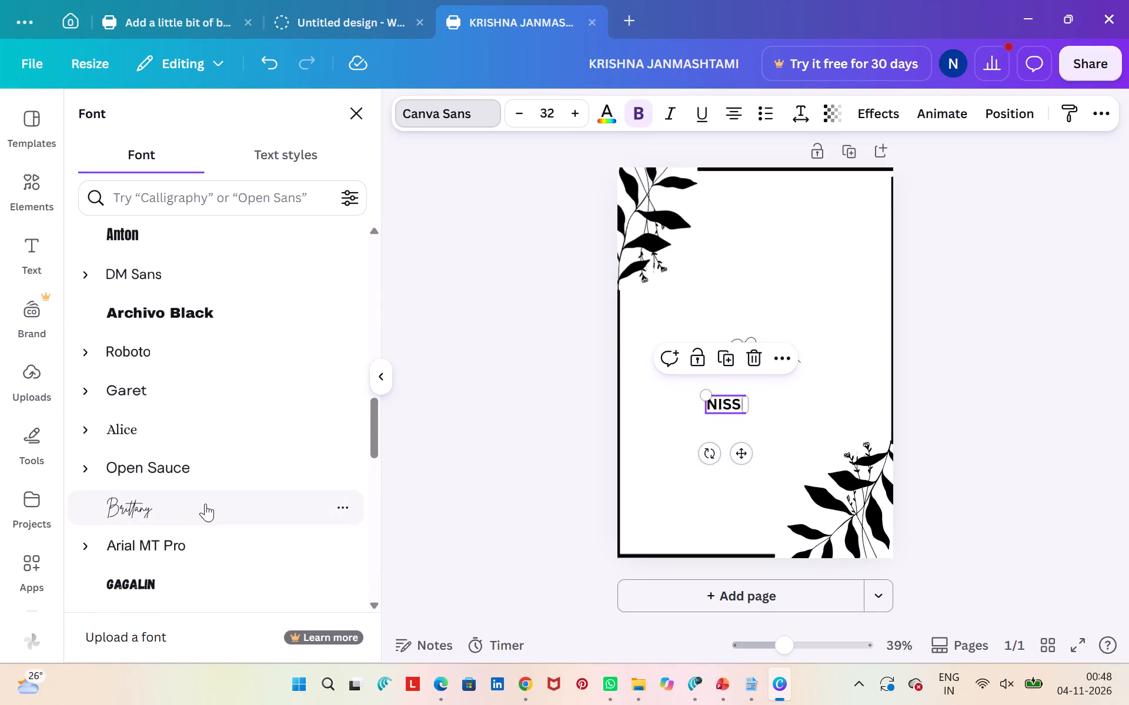
left_click(205, 503)
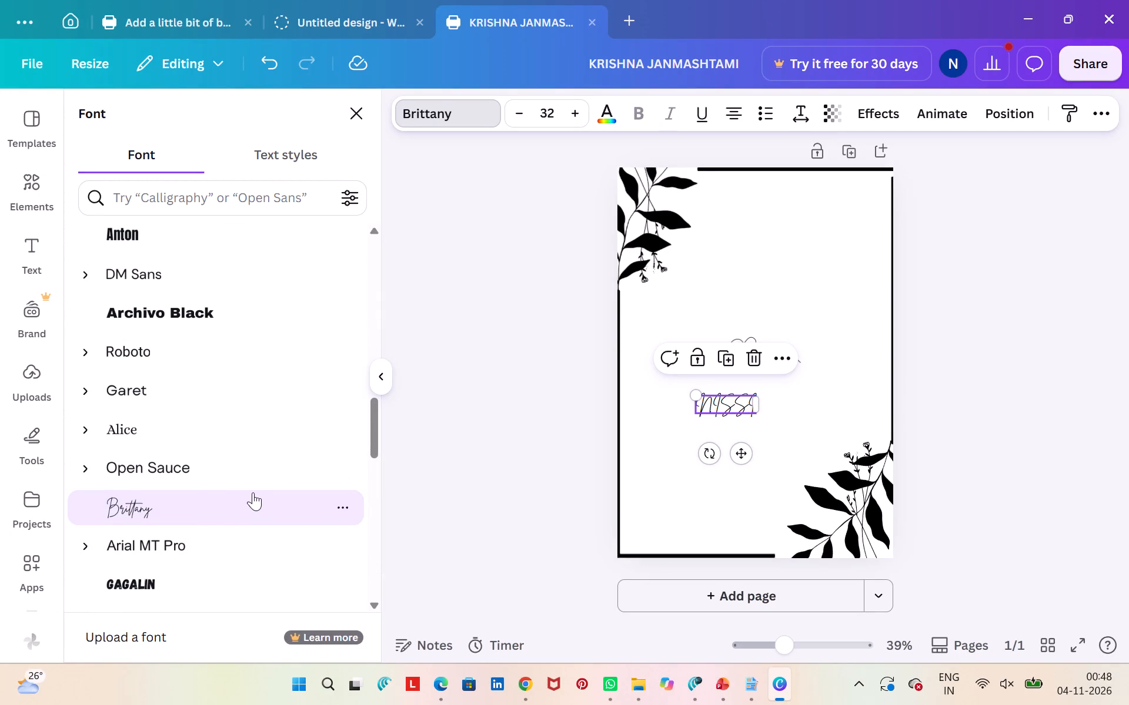
Look through more of the popular fonts for the NISSI text.
left_click(369, 523)
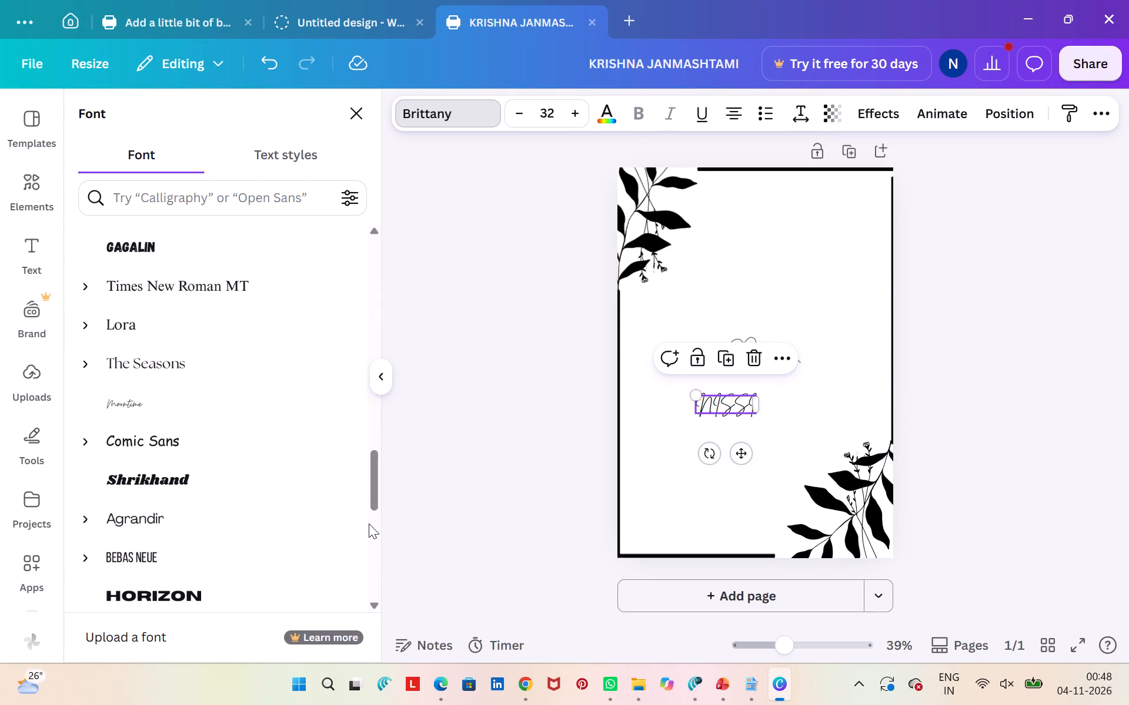